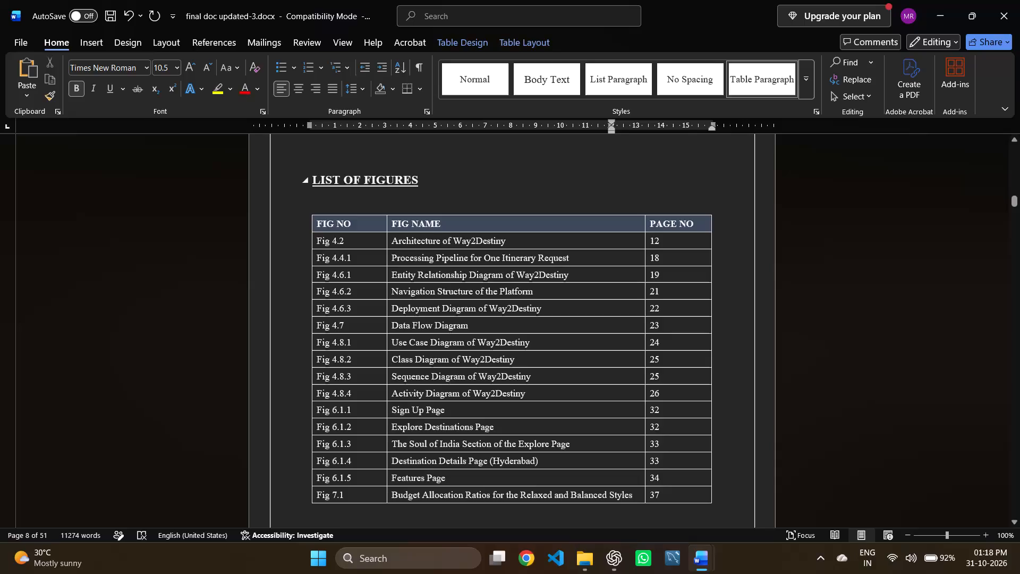
drag(312, 179, 460, 497)
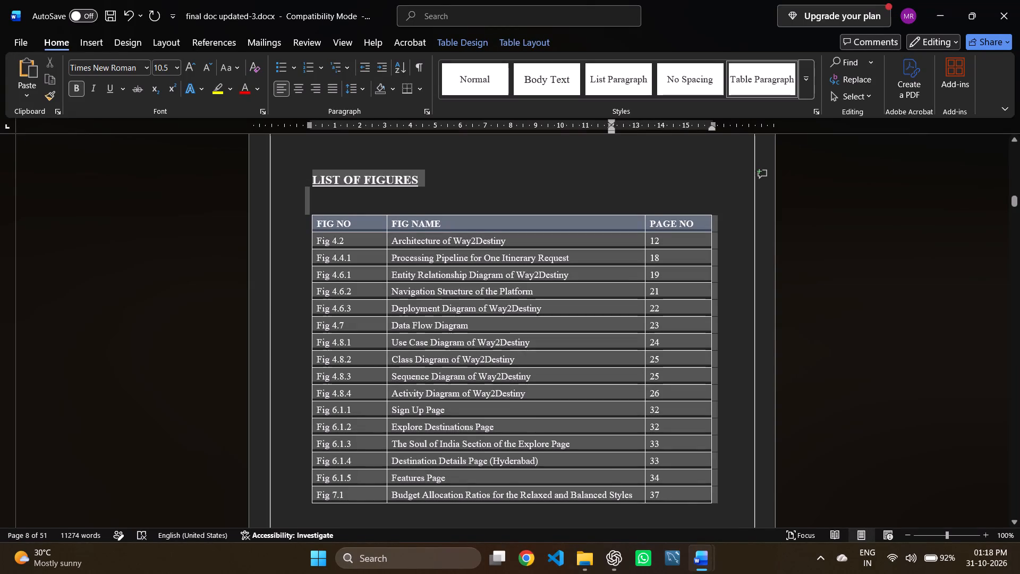
drag(460, 497, 550, 502)
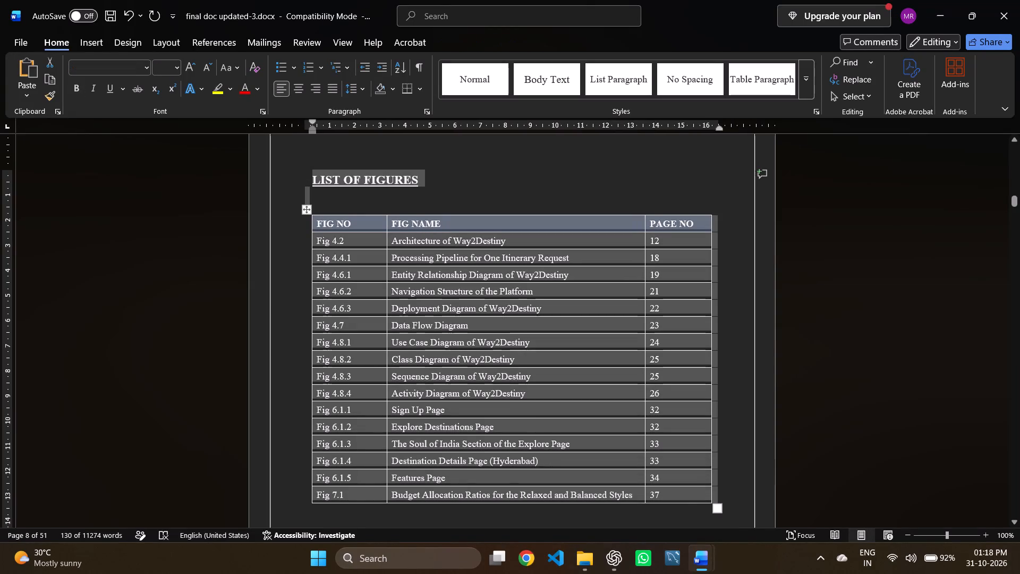
key(ctrl+c)
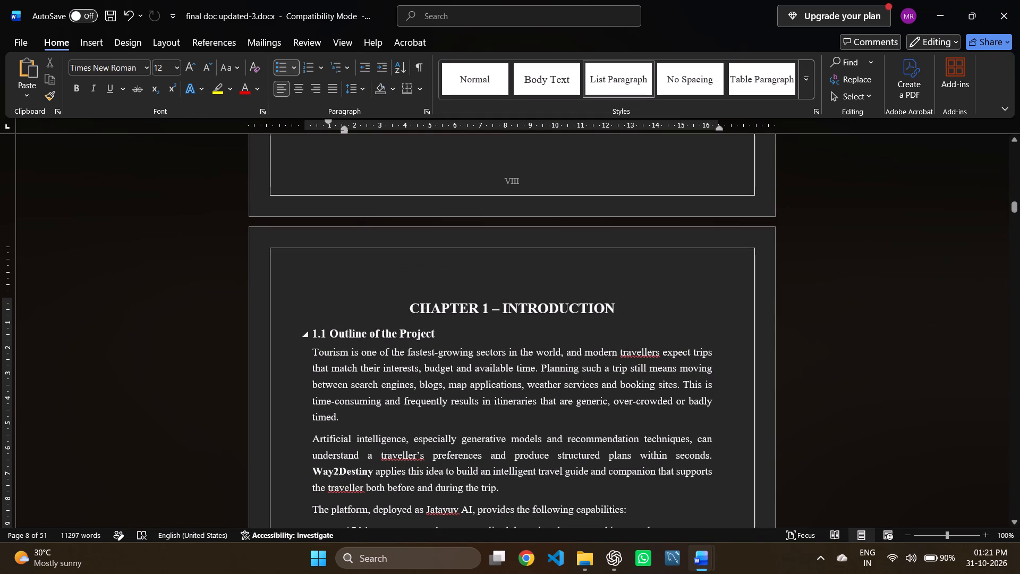
drag(345, 415, 324, 396)
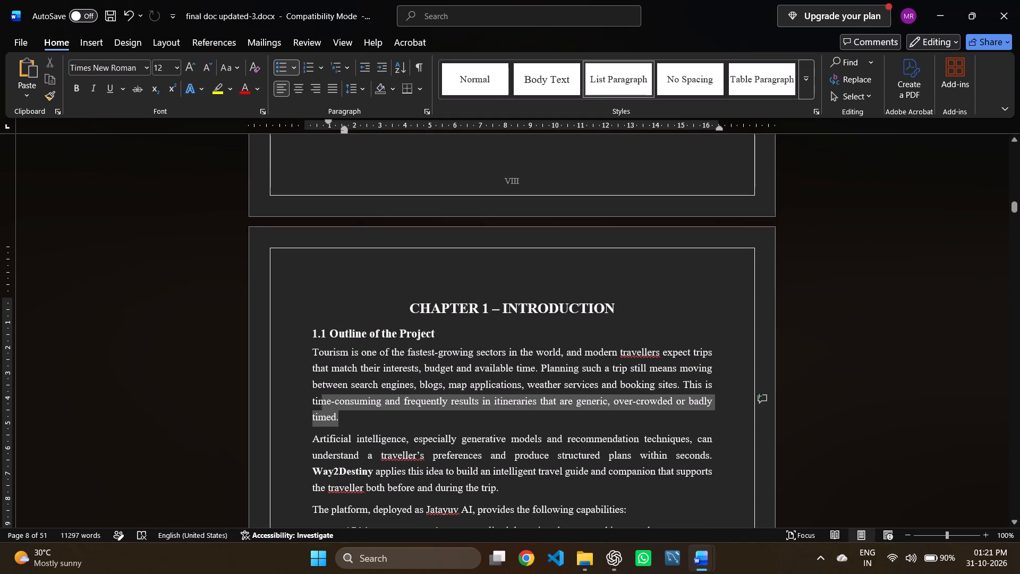
drag(324, 396, 311, 357)
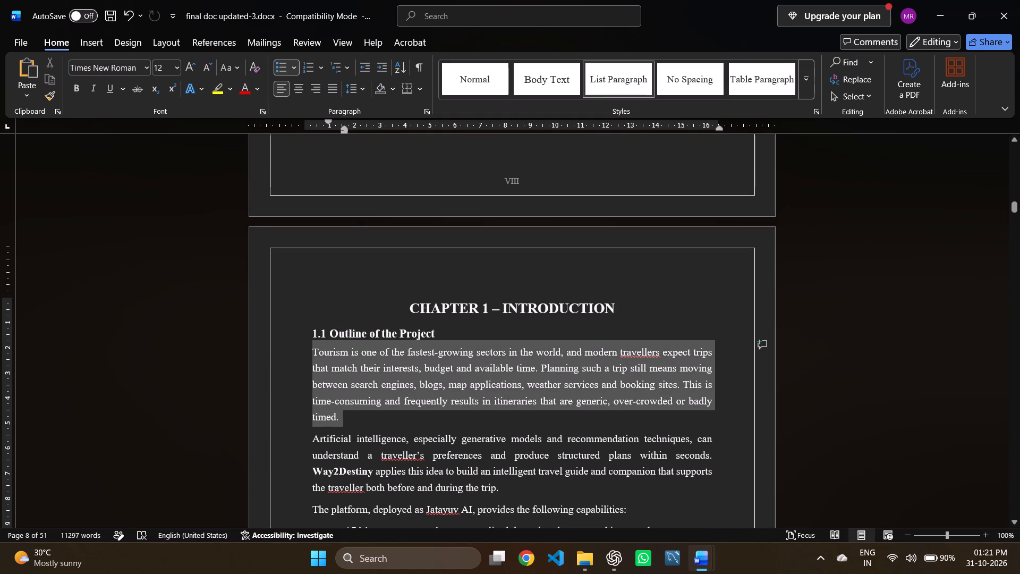
drag(311, 357, 311, 359)
drag(311, 359, 311, 360)
key(ctrl+v)
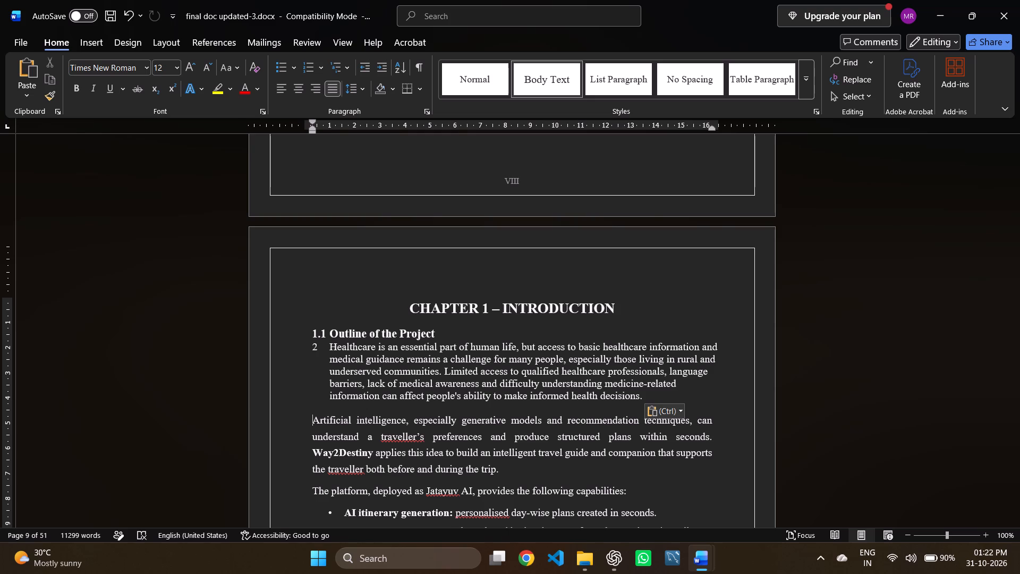
Remove the automatic list number in front of the pasted healthcare paragraph.
click(321, 344)
key(BackSpace)
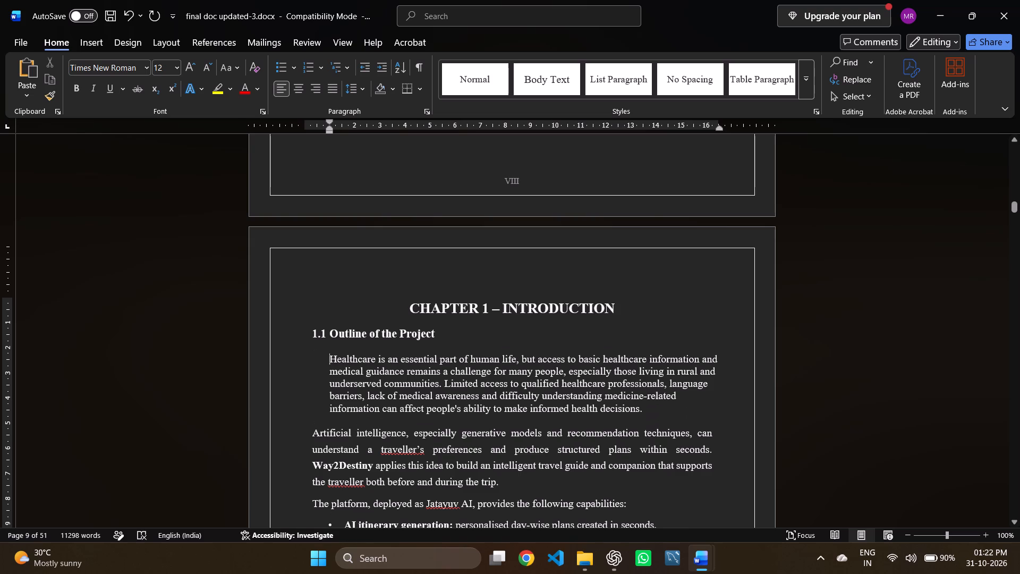
Justify the healthcare paragraph under 1.1 Outline of the Project.
click(648, 408)
drag(648, 408, 432, 369)
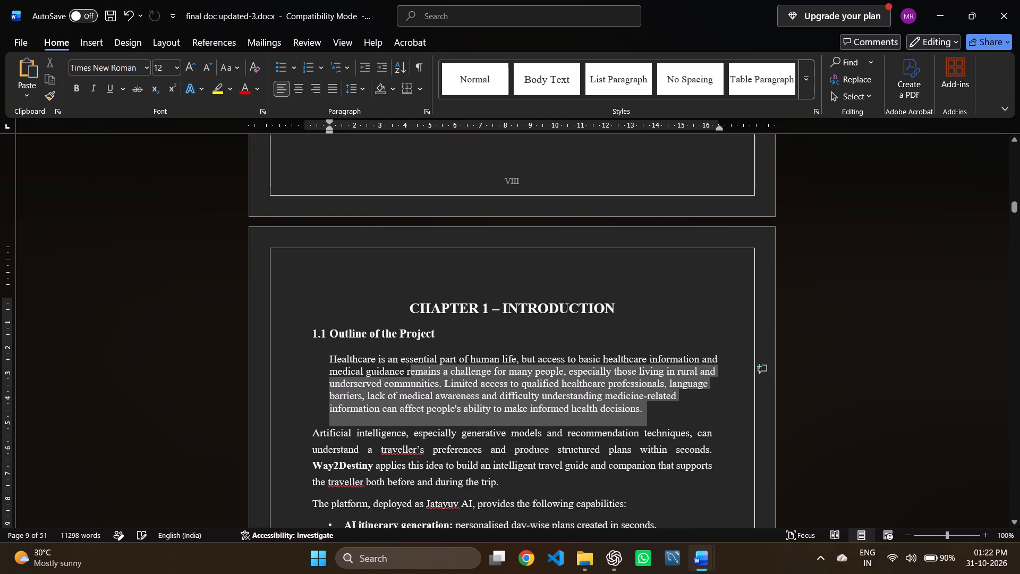
drag(432, 369, 351, 357)
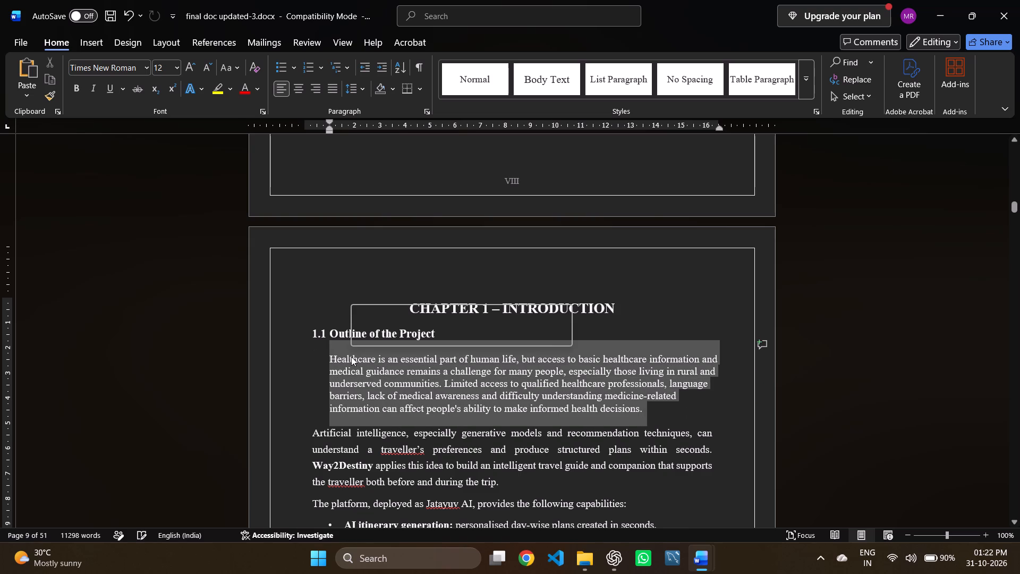
click(330, 82)
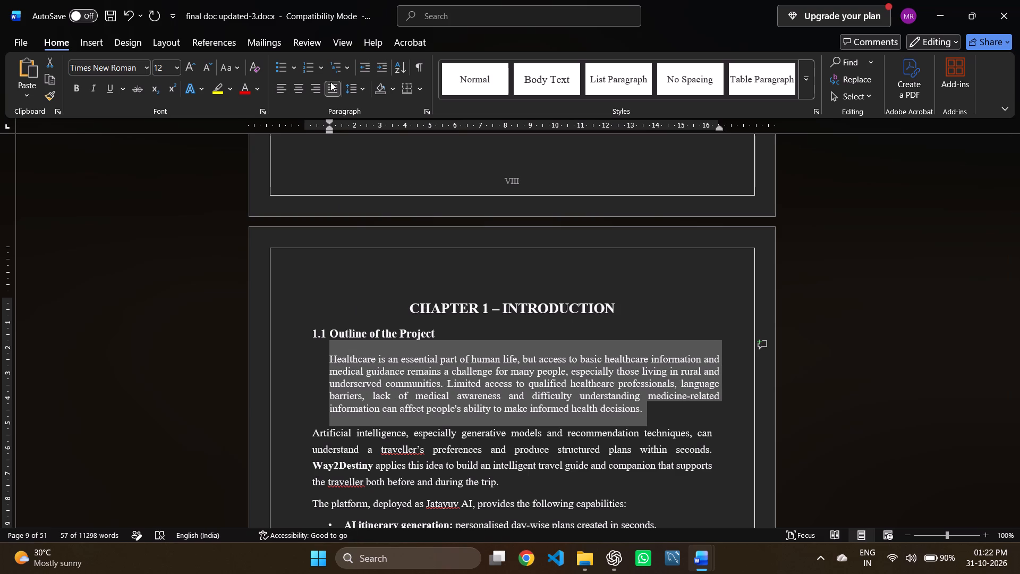
click(651, 411)
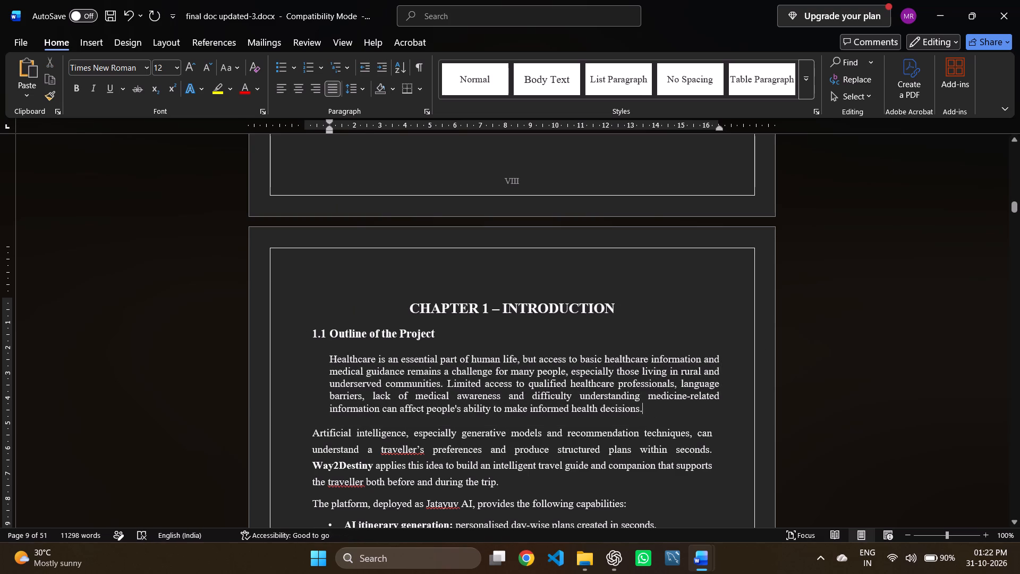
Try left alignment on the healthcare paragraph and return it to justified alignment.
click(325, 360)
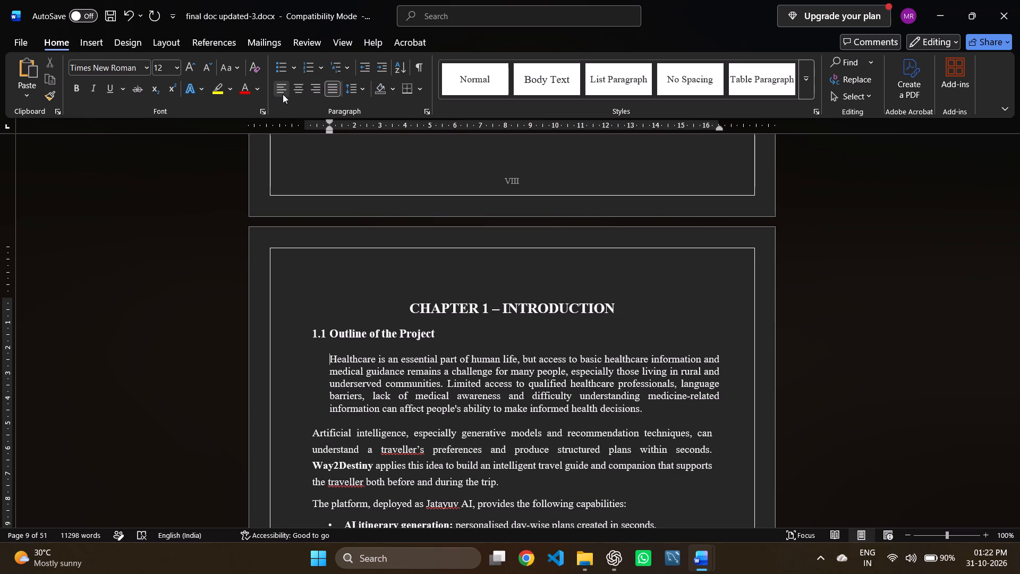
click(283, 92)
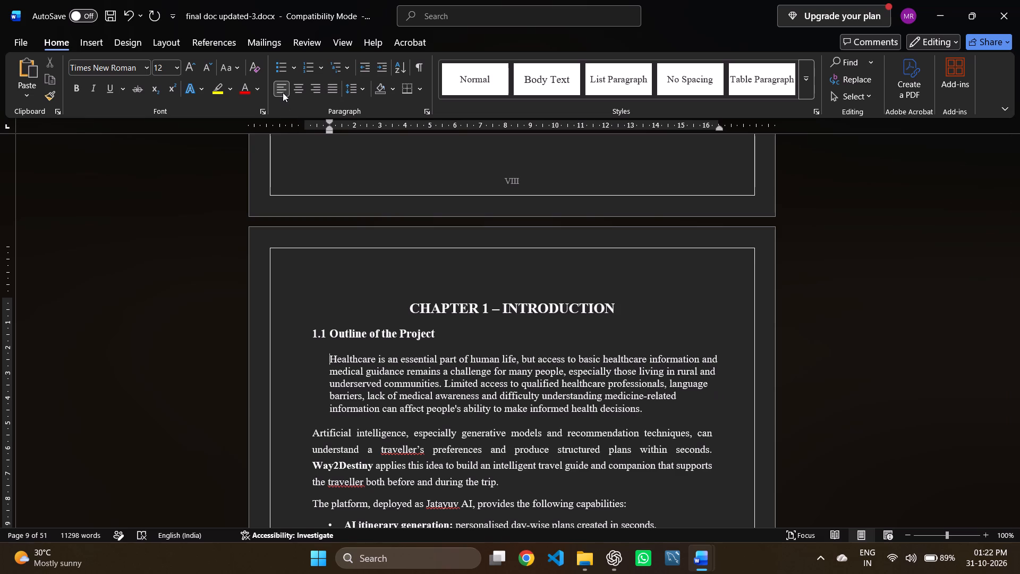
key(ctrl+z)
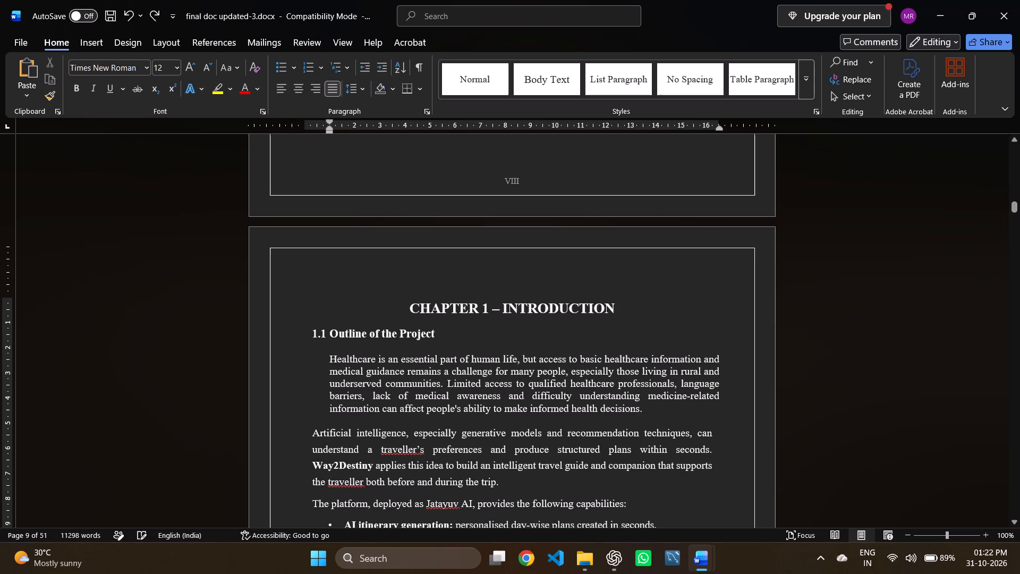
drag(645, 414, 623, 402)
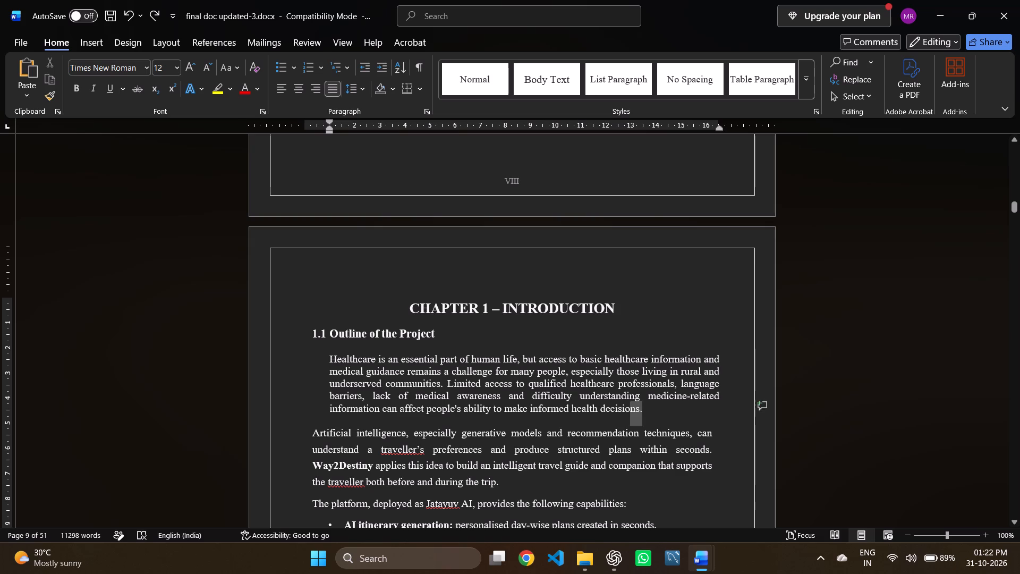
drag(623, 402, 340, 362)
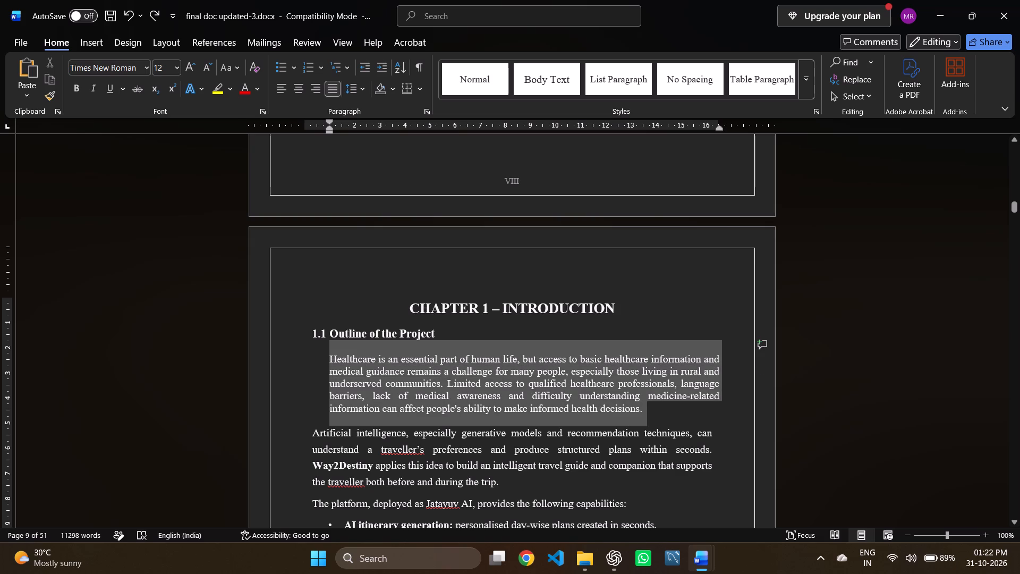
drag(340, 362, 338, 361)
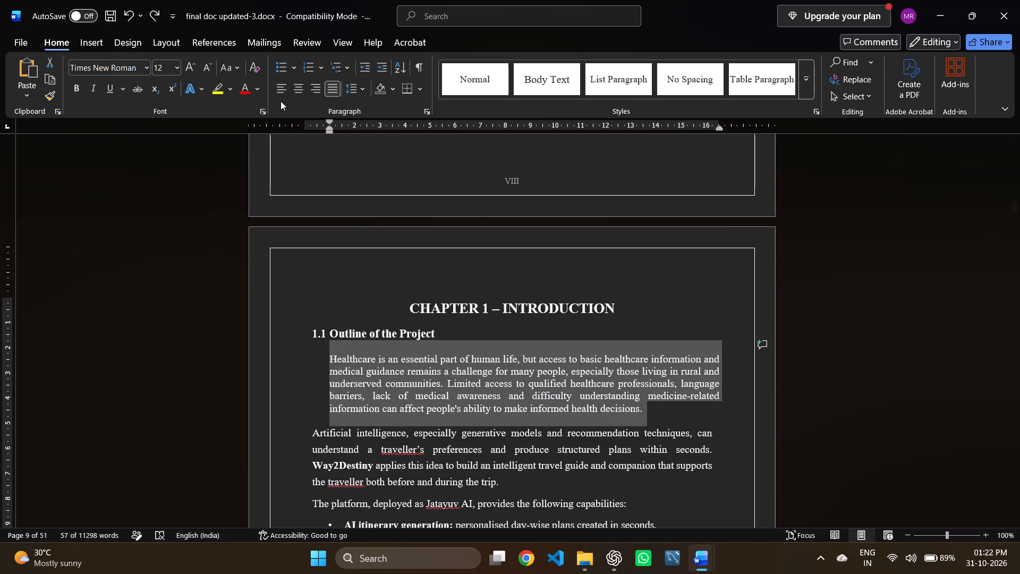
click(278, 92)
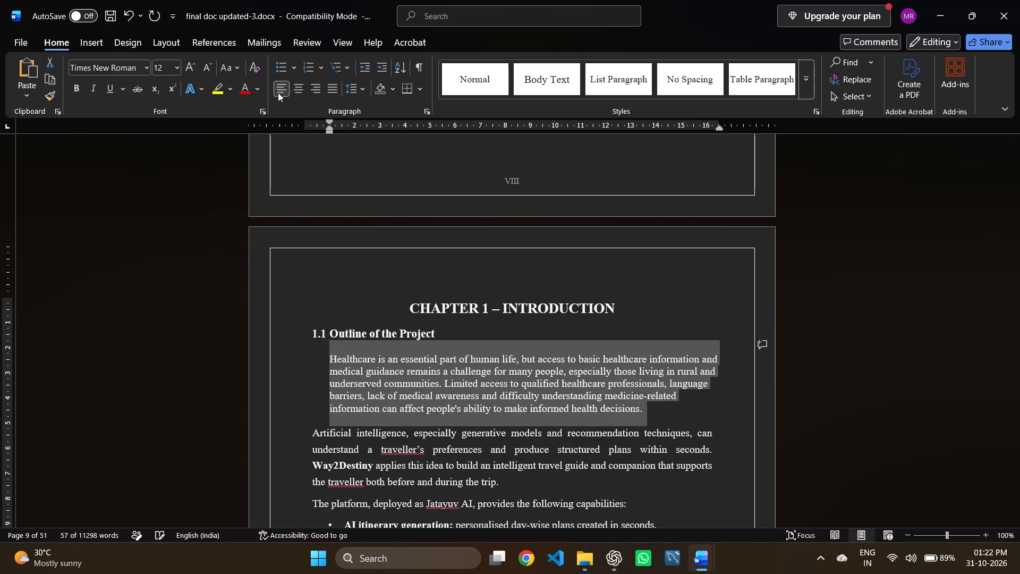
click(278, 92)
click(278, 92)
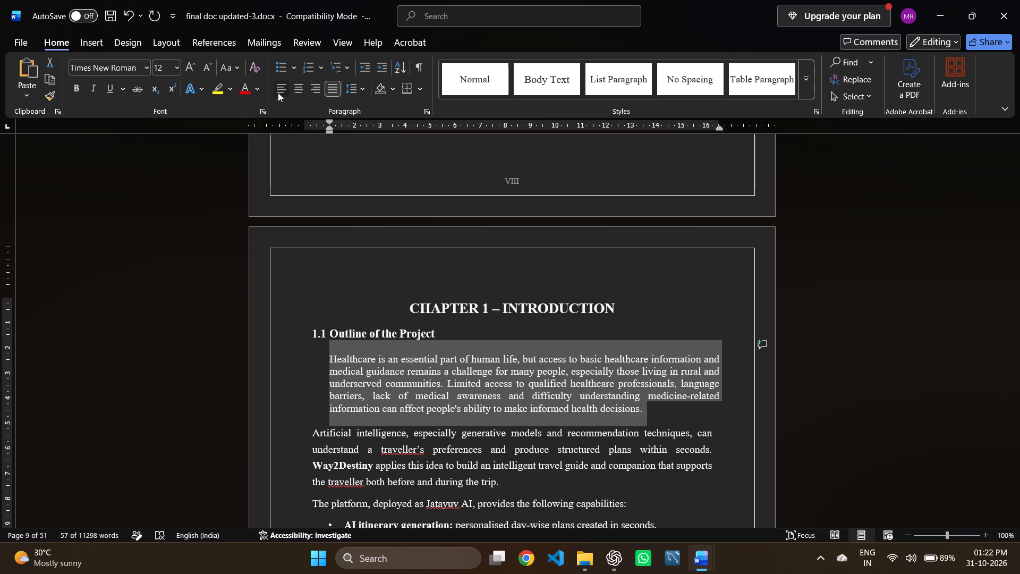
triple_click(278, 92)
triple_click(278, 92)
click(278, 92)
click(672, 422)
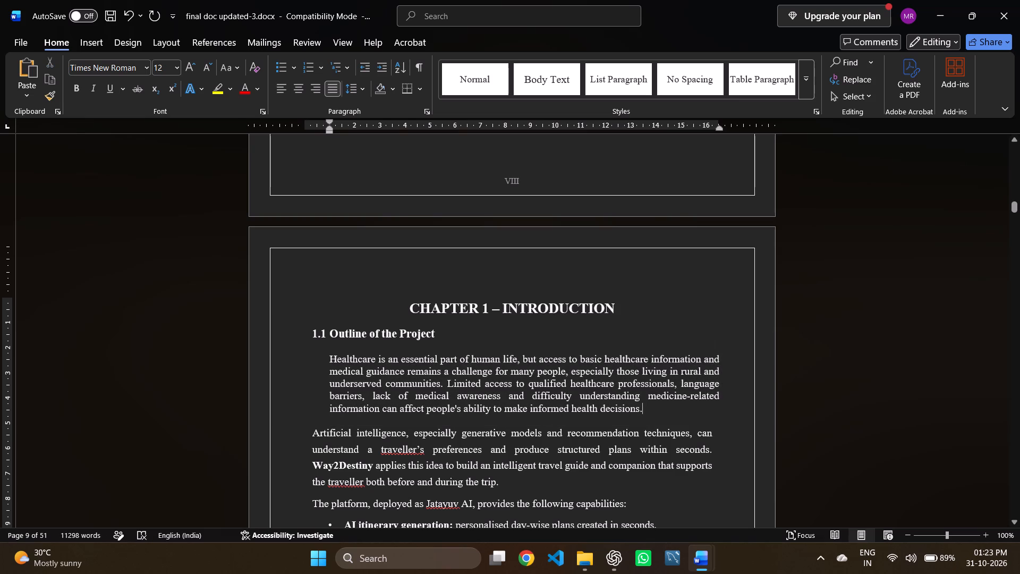
Set the healthcare paragraph's line spacing to 1.5.
click(720, 356)
click(362, 89)
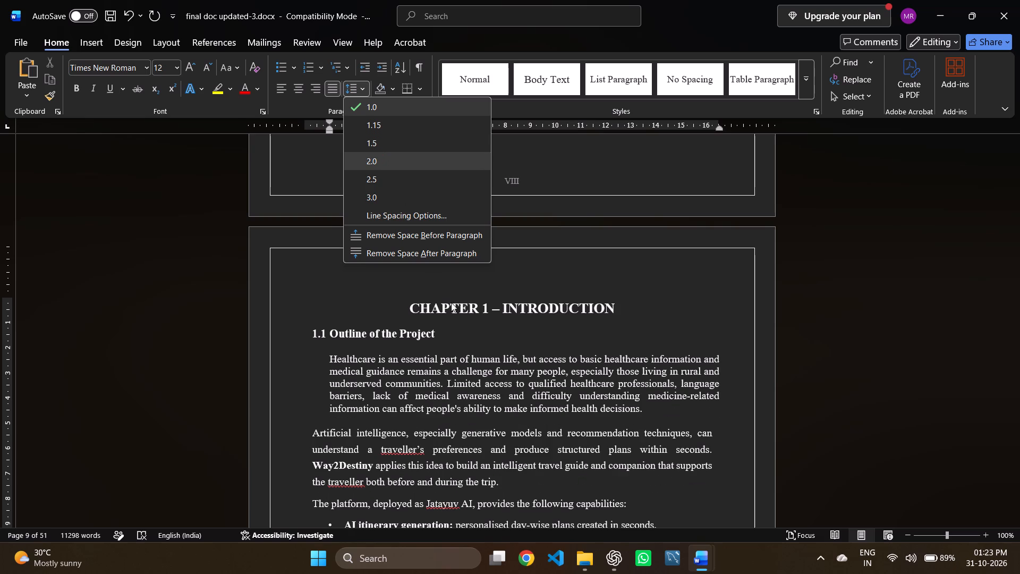
click(375, 145)
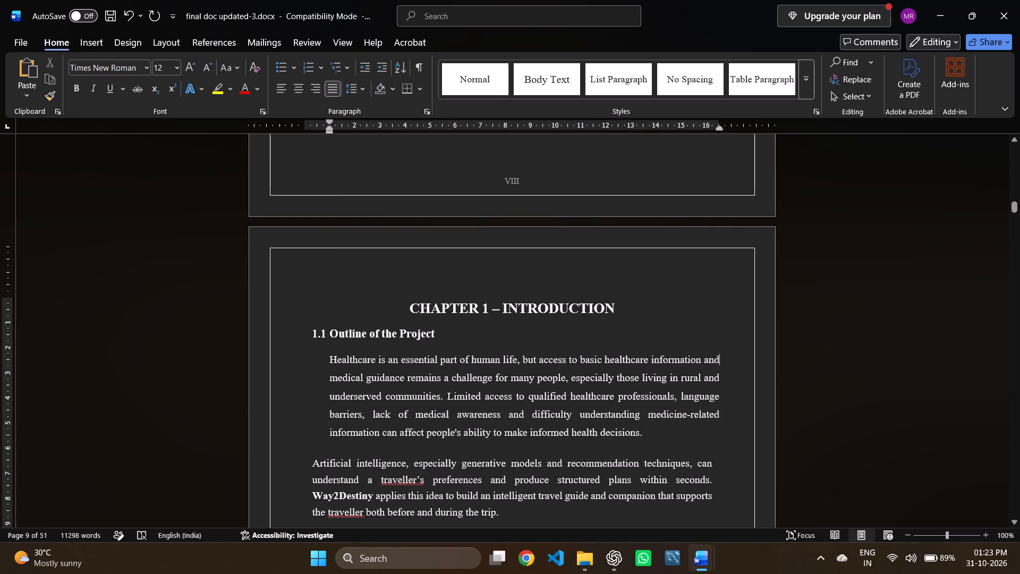
Check the line spacing setting of the Artificial intelligence paragraph below the healthcare paragraph.
click(486, 468)
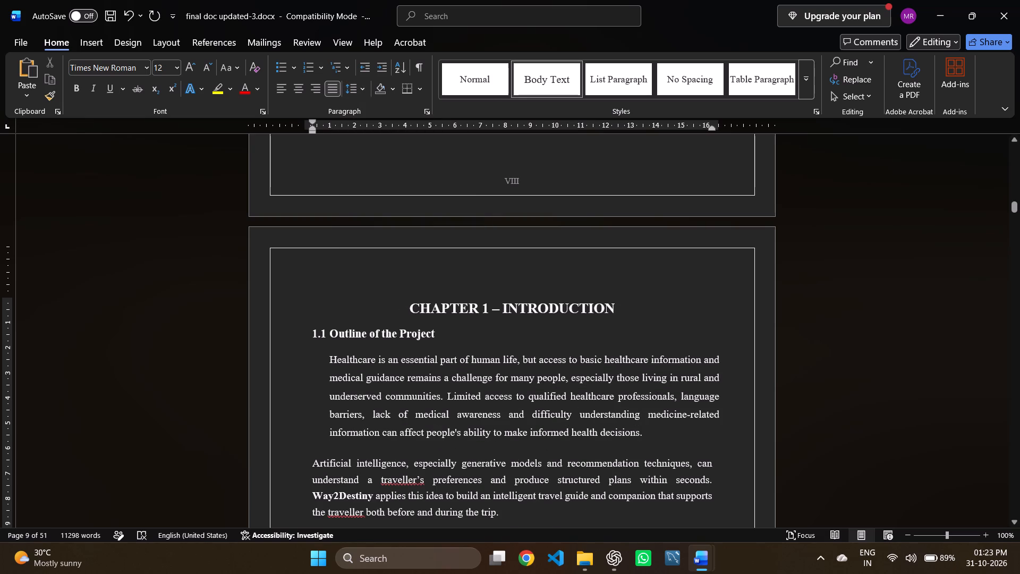
click(362, 87)
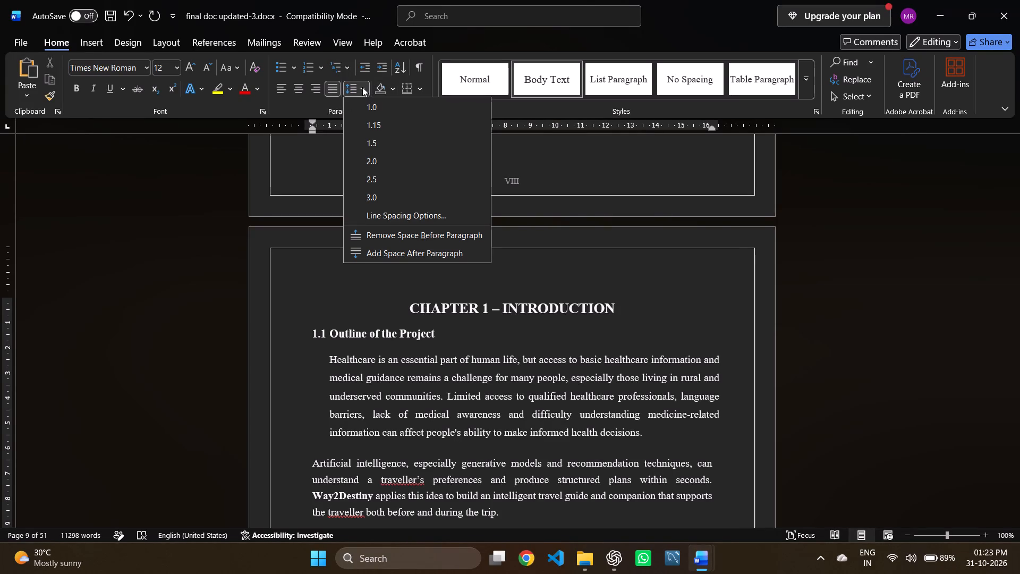
click(669, 417)
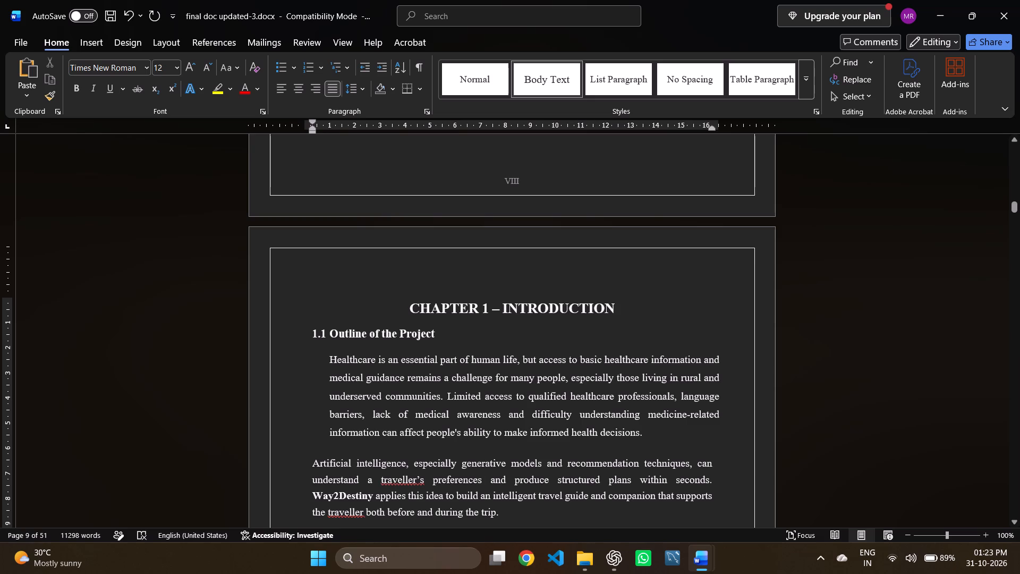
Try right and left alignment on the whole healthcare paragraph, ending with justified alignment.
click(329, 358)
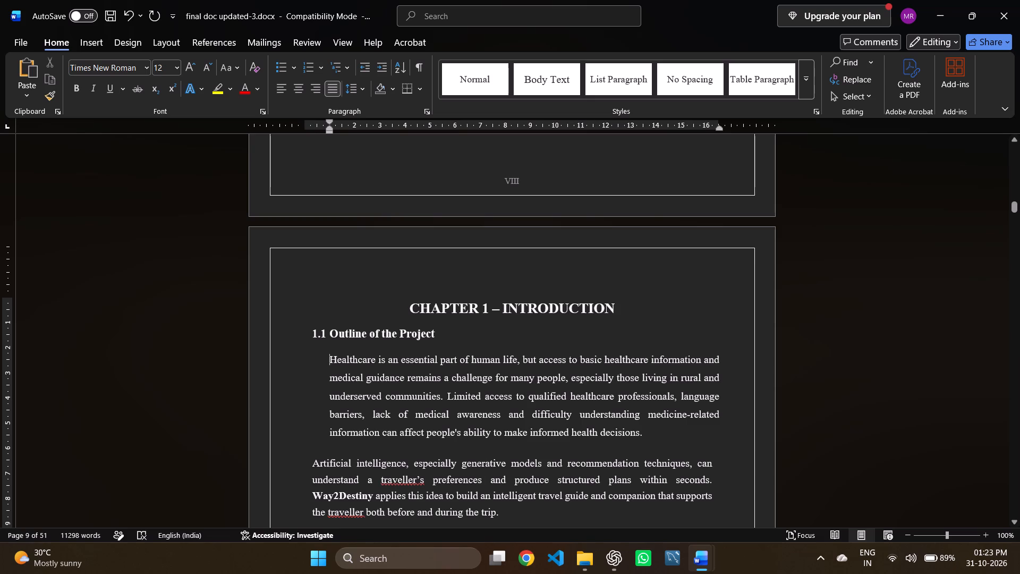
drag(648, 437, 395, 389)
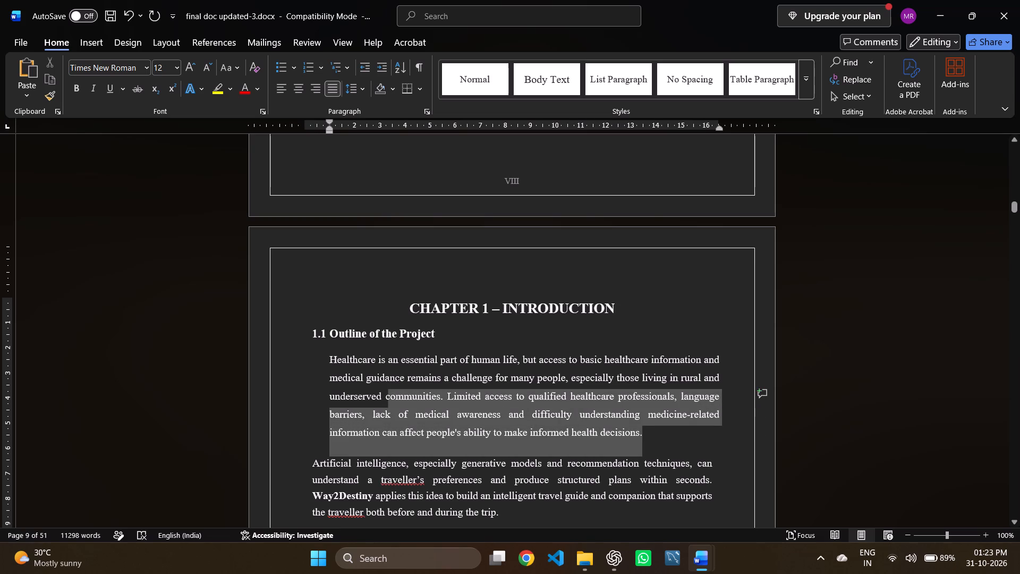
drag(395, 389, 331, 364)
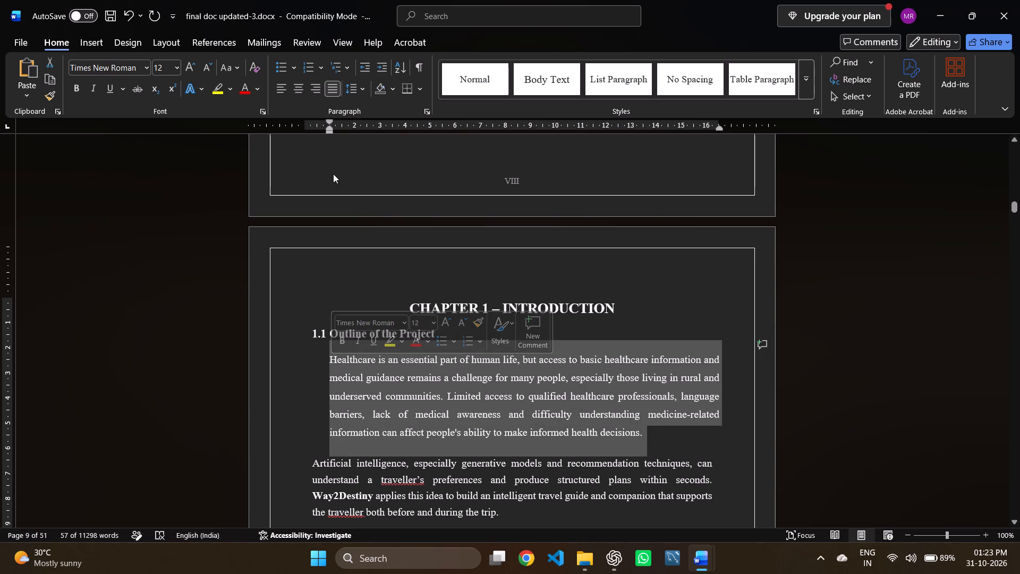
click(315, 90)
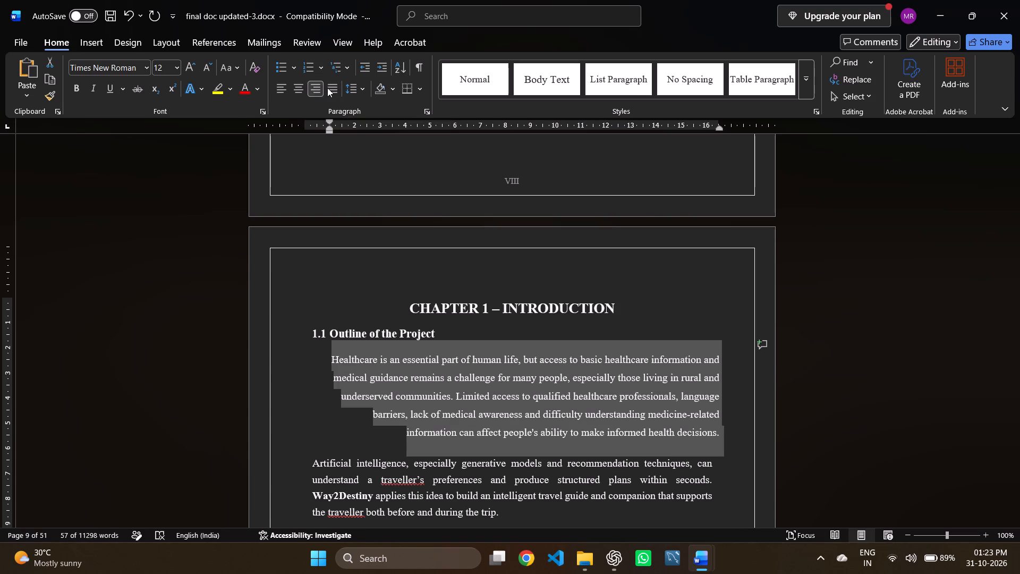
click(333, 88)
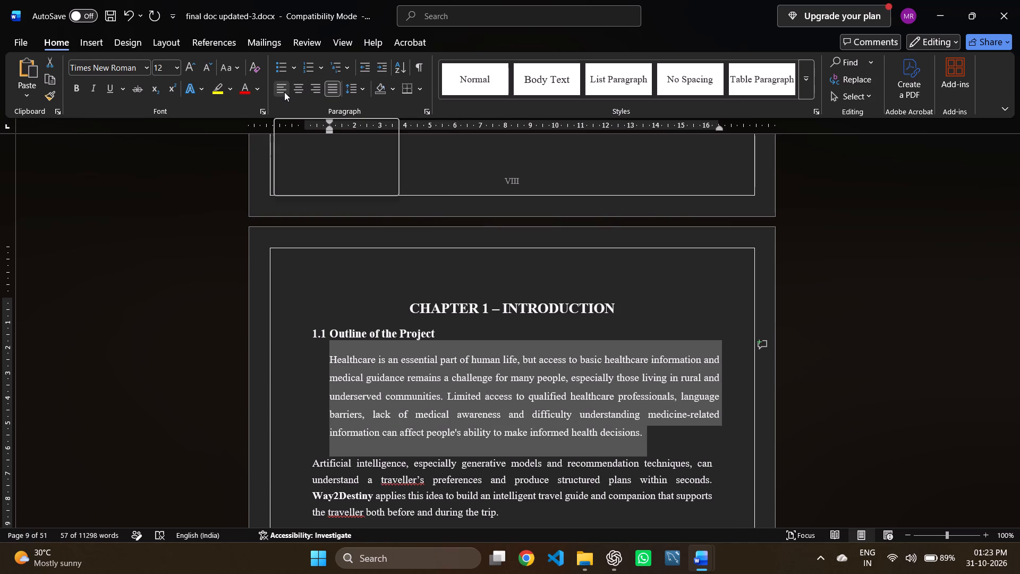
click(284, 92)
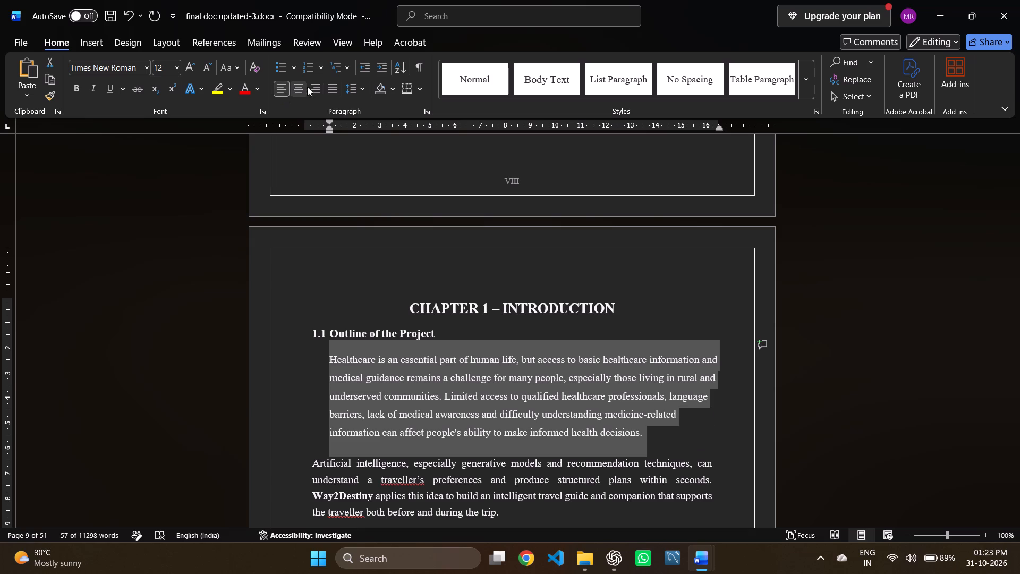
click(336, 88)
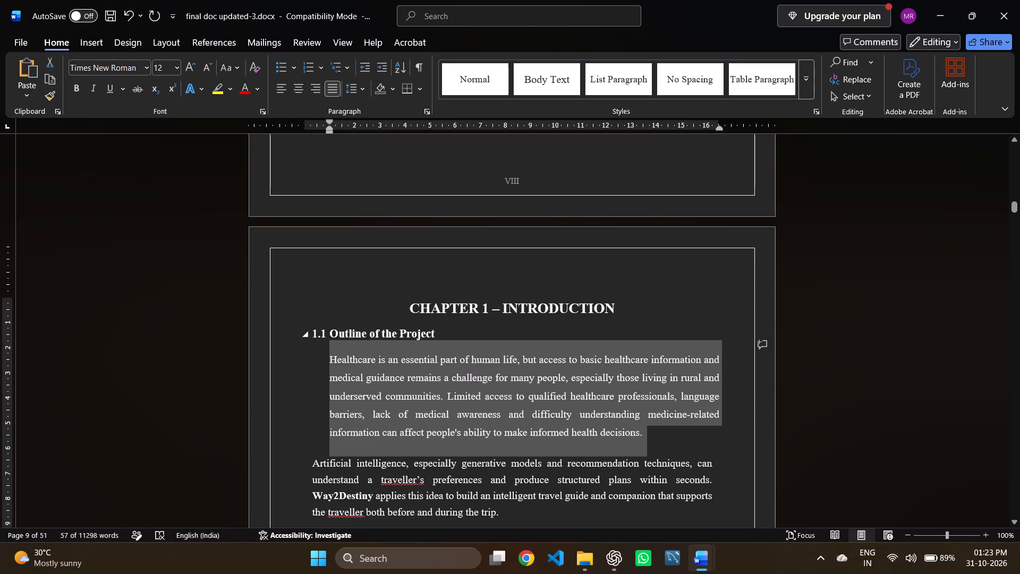
Reduce the healthcare paragraph's left indent to 0.2 cm.
click(661, 434)
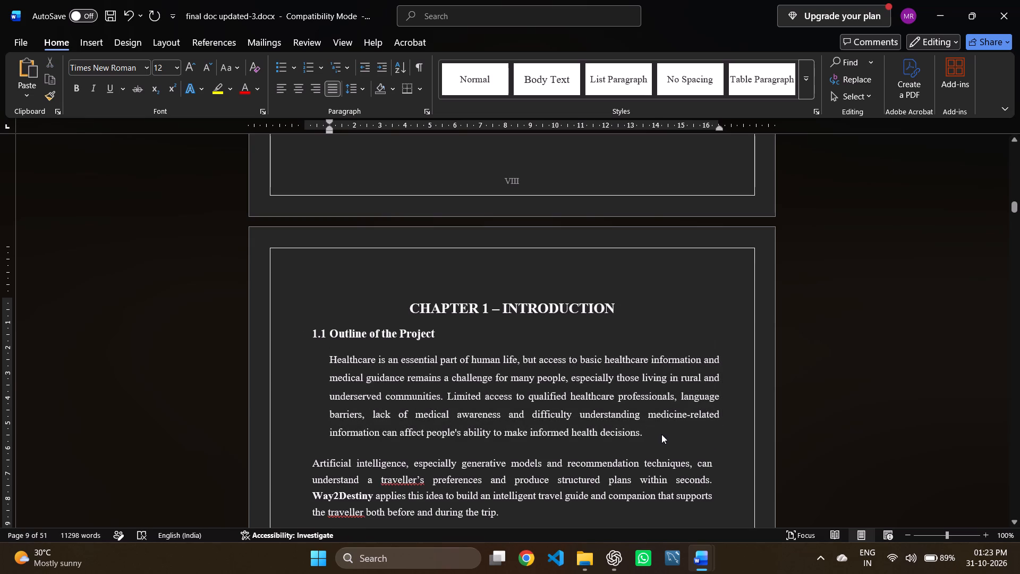
drag(641, 432, 364, 363)
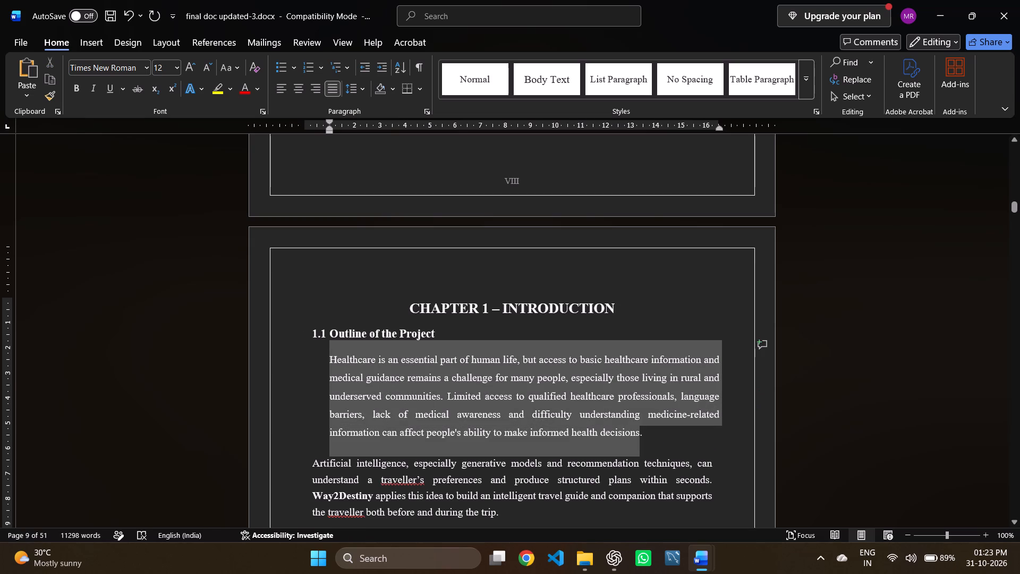
drag(364, 363, 350, 362)
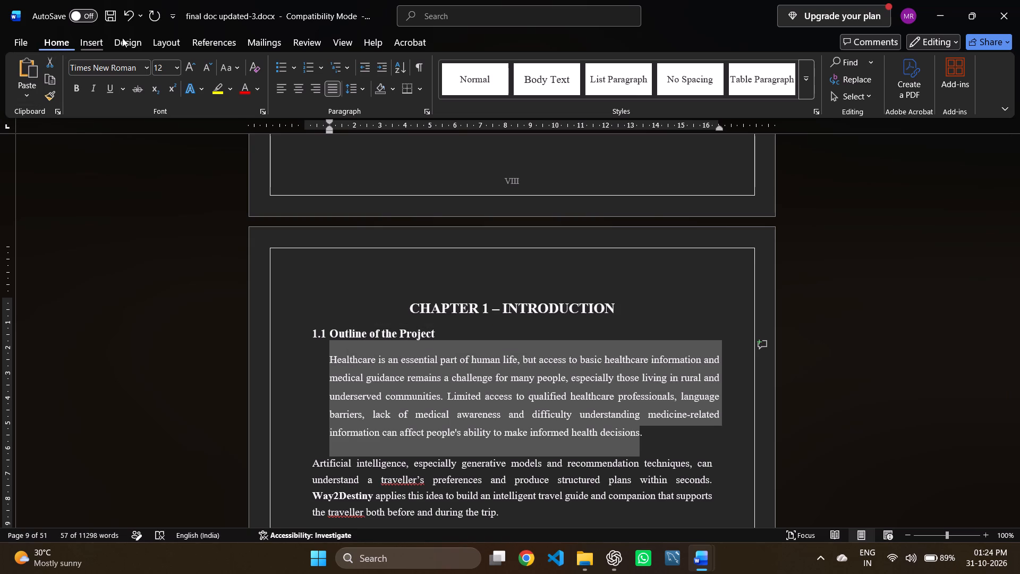
click(165, 43)
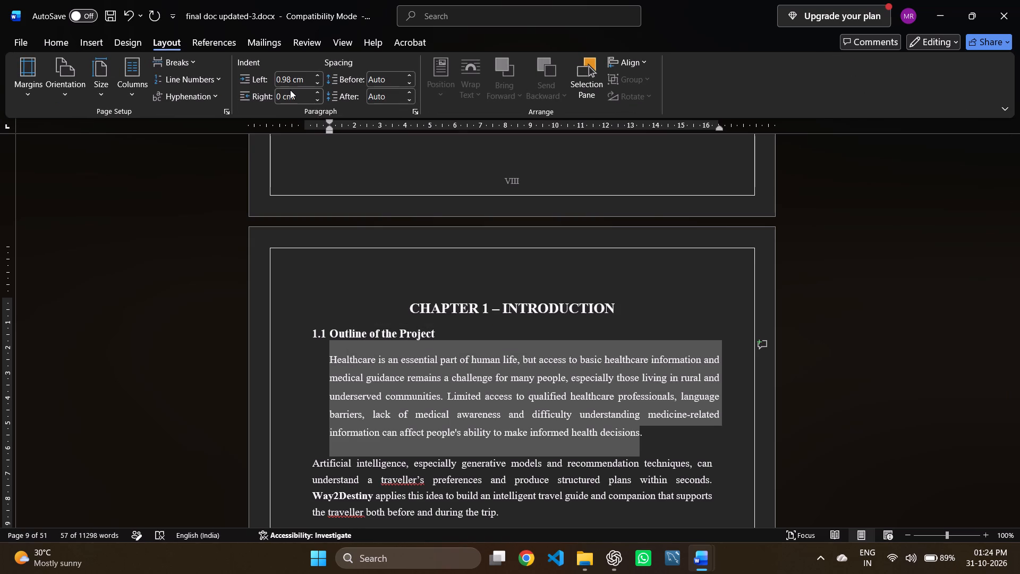
click(316, 81)
triple_click(316, 81)
triple_click(316, 81)
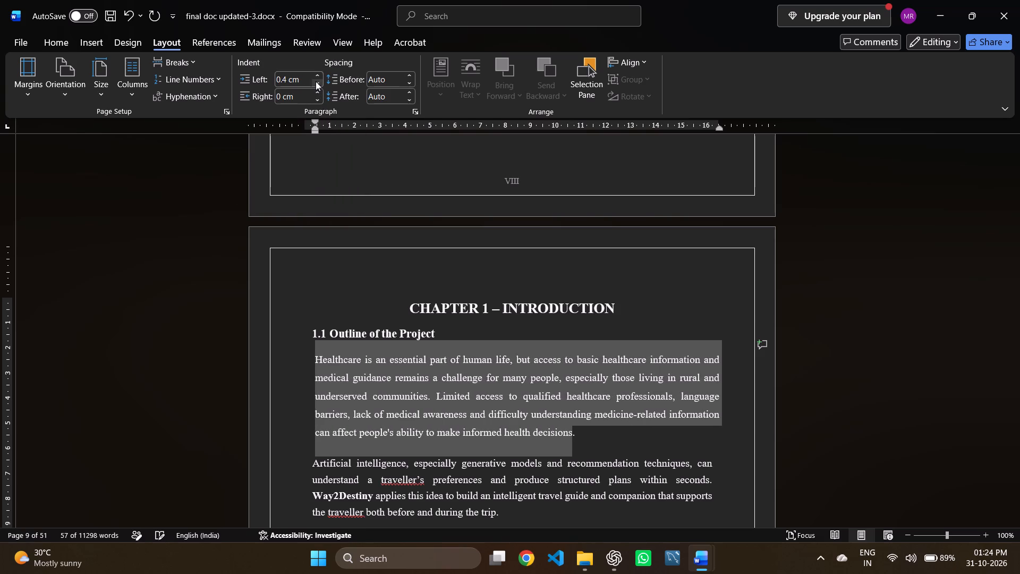
click(316, 81)
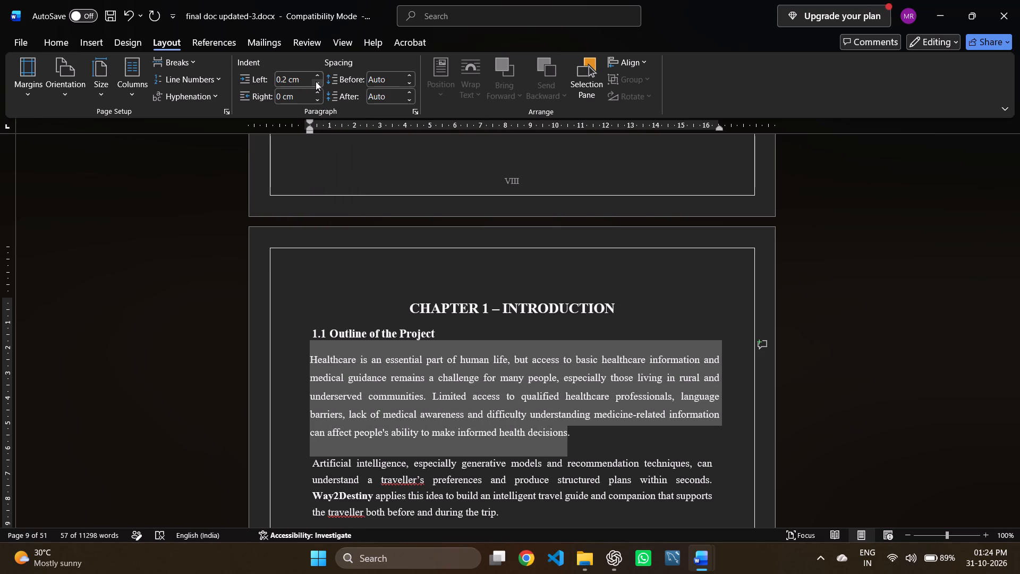
click(594, 435)
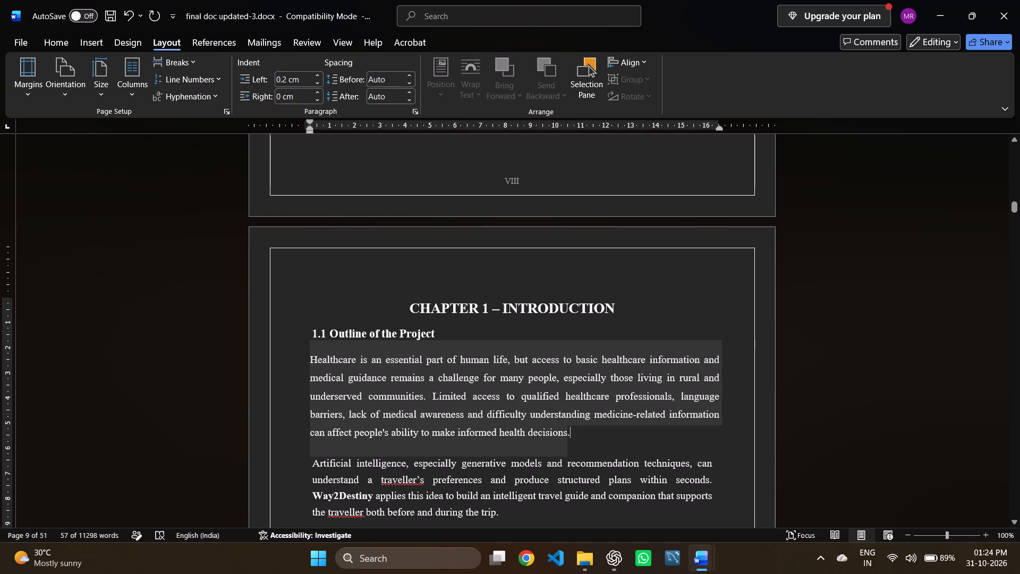
Check the line spacing setting of the healthcare paragraph under 1.1 Outline of the Project.
scroll(589, 462, down, 2)
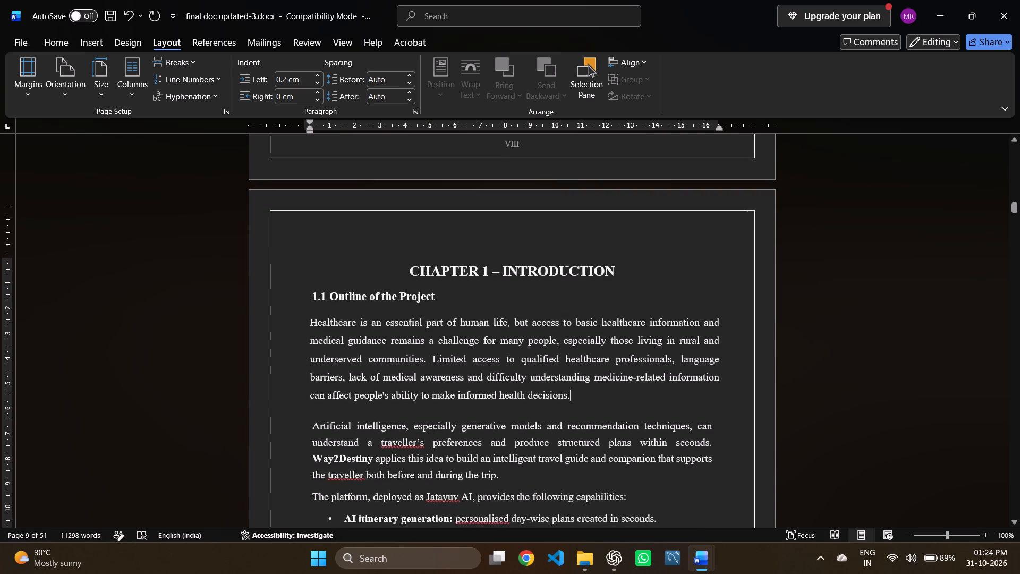
scroll(589, 462, down, 2)
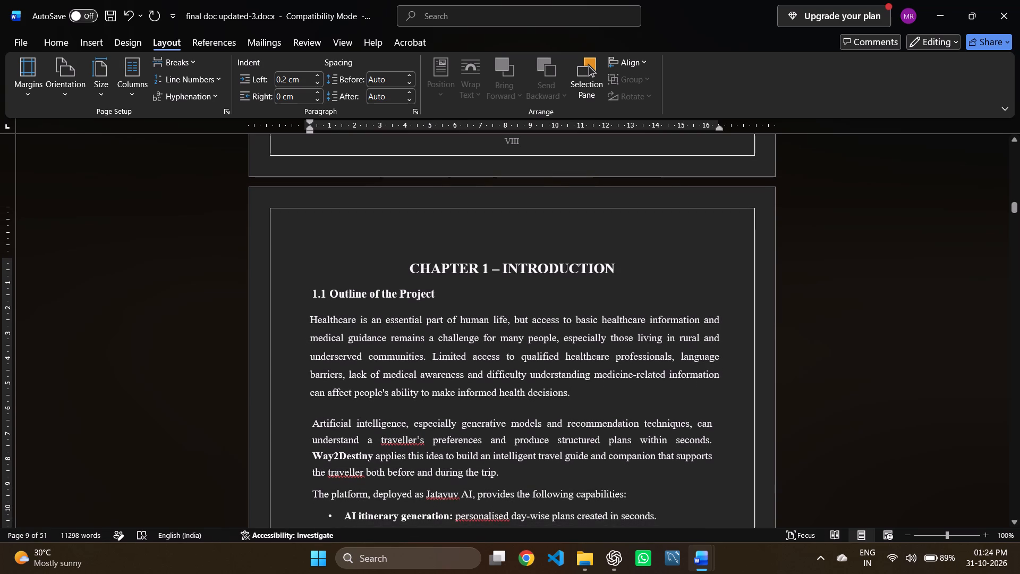
scroll(589, 462, down, 3)
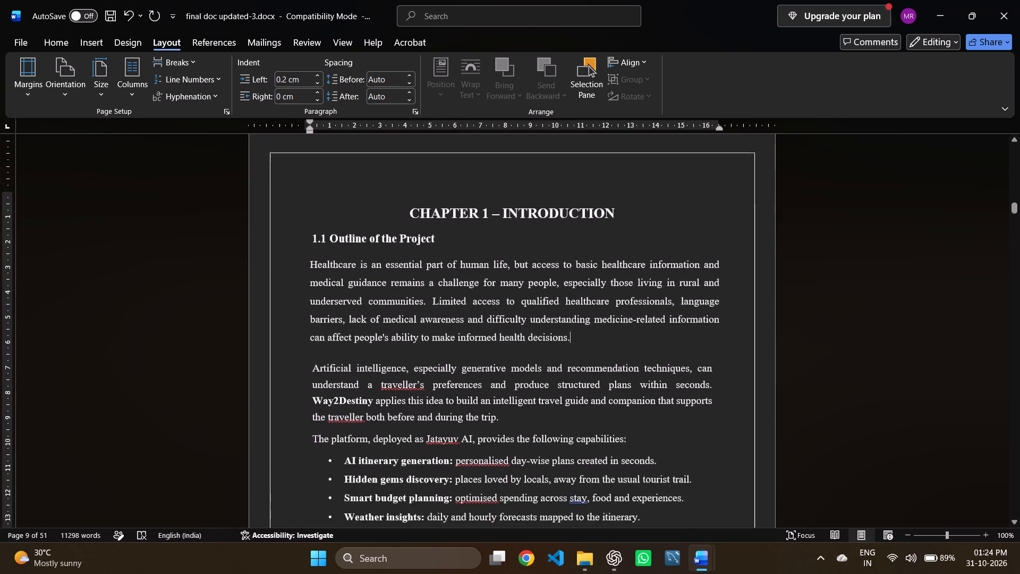
scroll(589, 462, down, 2)
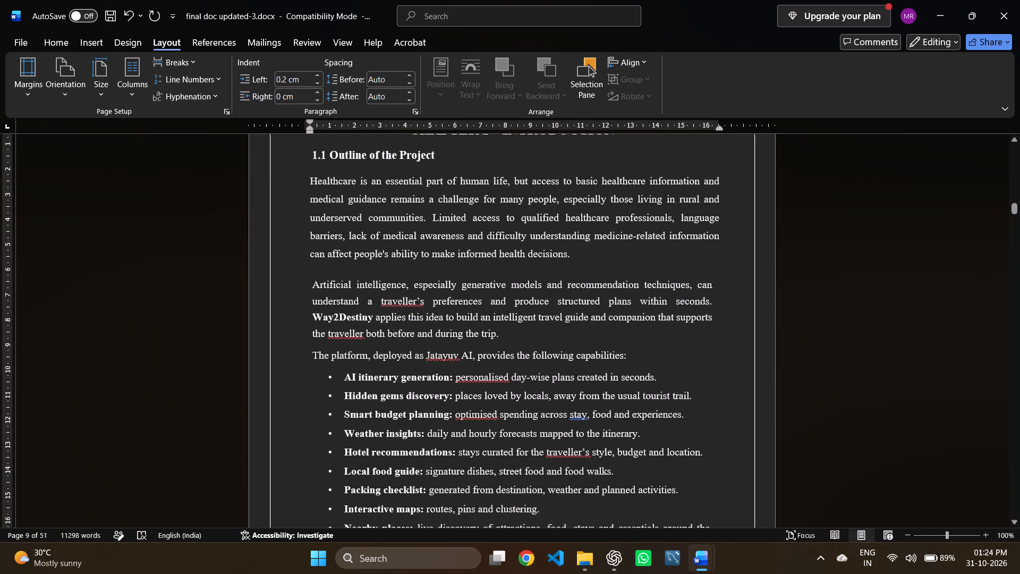
drag(570, 256, 386, 217)
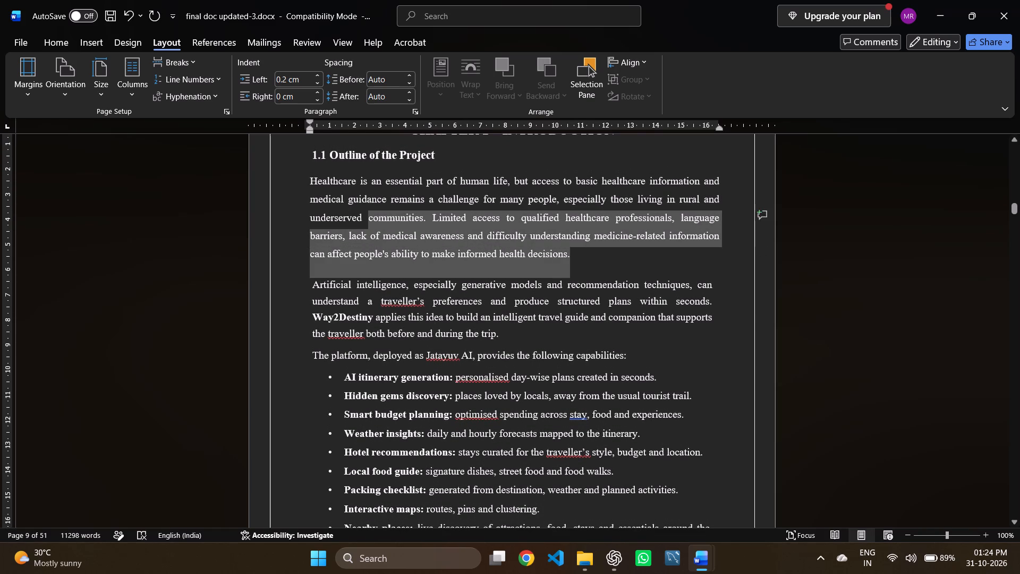
drag(386, 217, 331, 189)
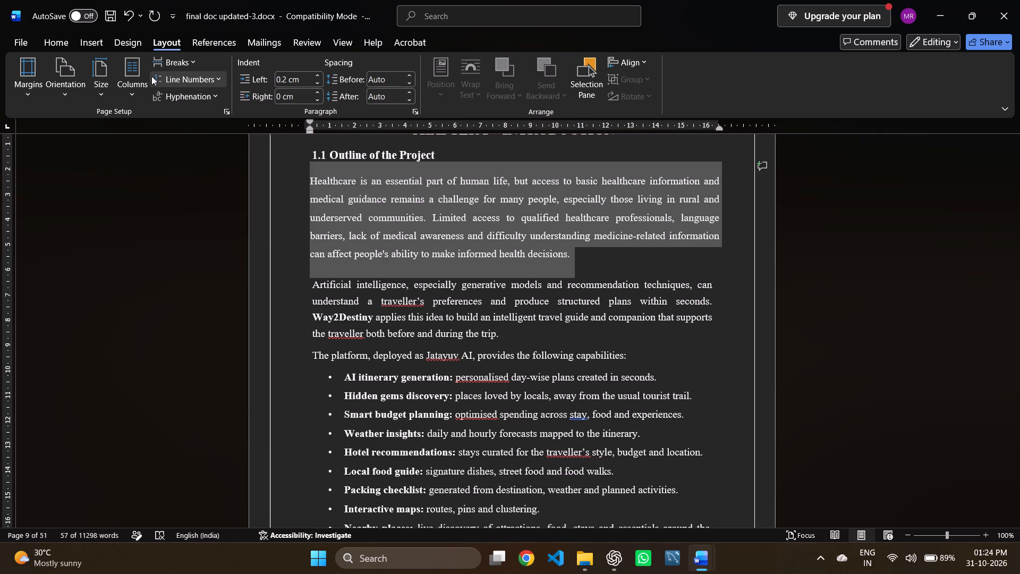
click(66, 40)
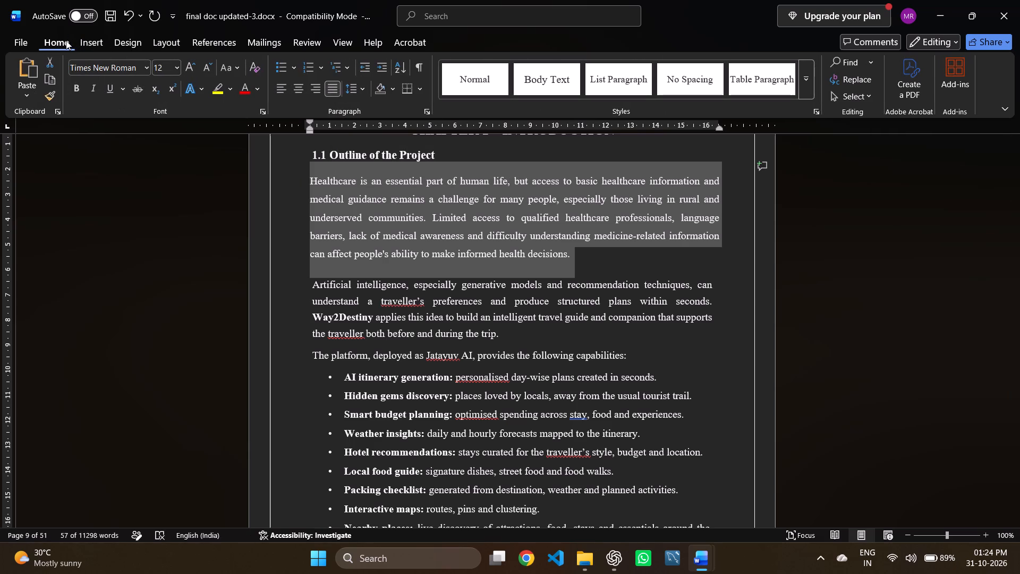
click(364, 90)
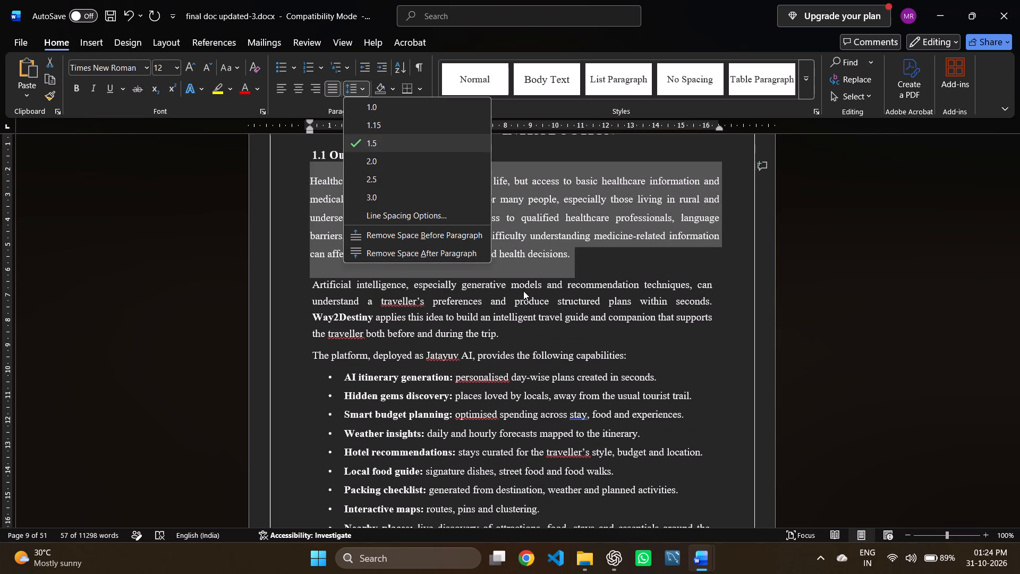
click(597, 267)
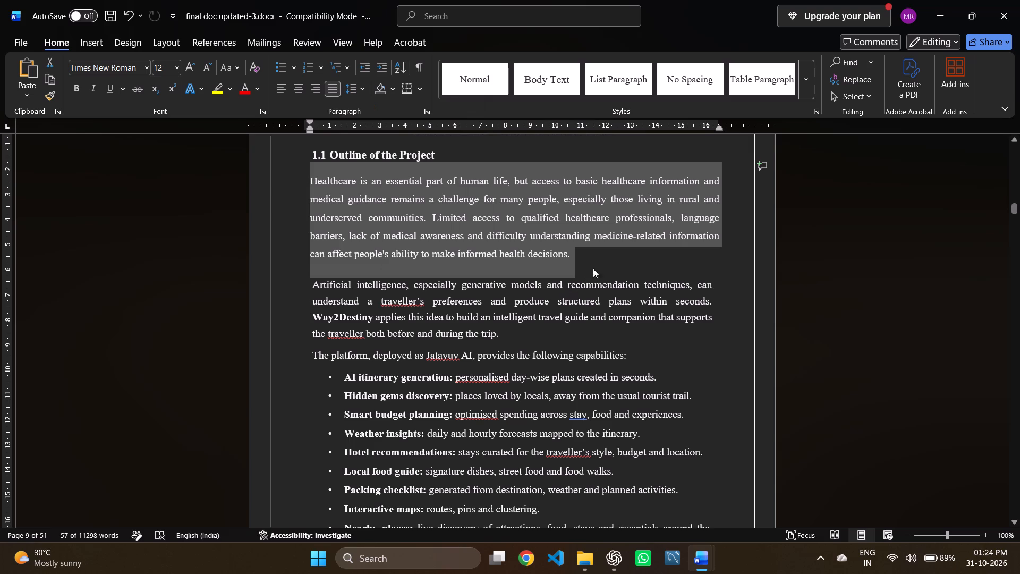
click(593, 259)
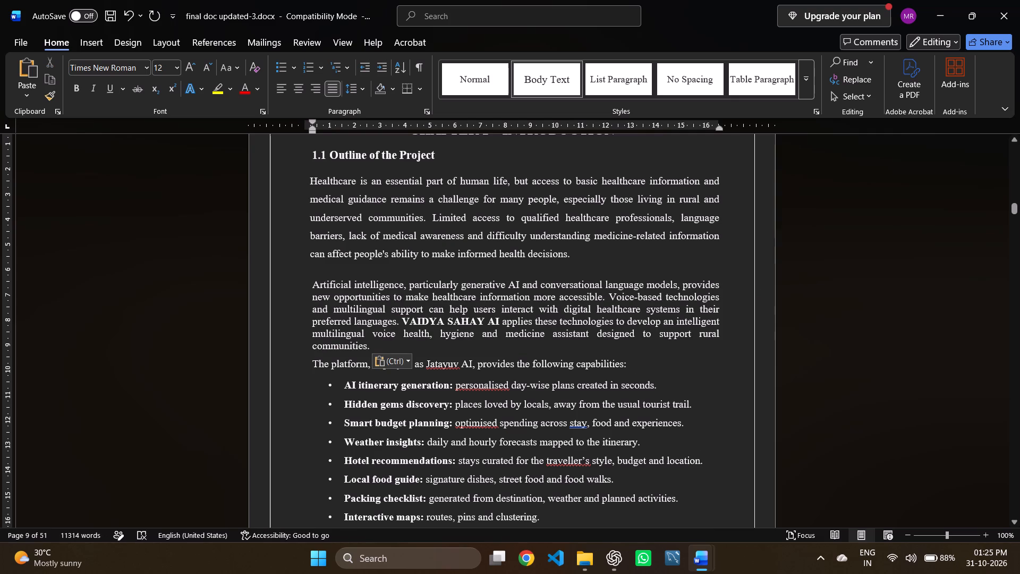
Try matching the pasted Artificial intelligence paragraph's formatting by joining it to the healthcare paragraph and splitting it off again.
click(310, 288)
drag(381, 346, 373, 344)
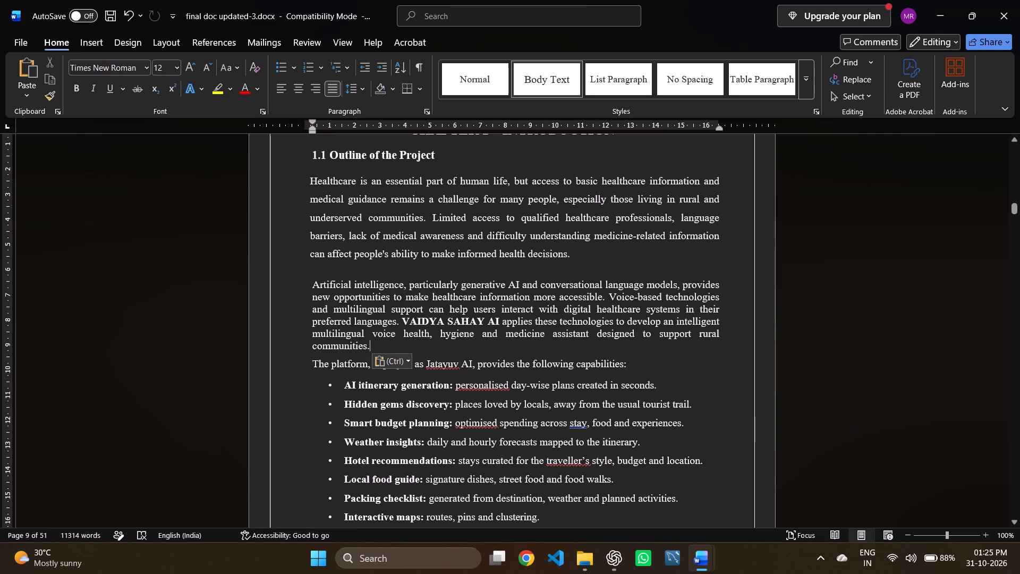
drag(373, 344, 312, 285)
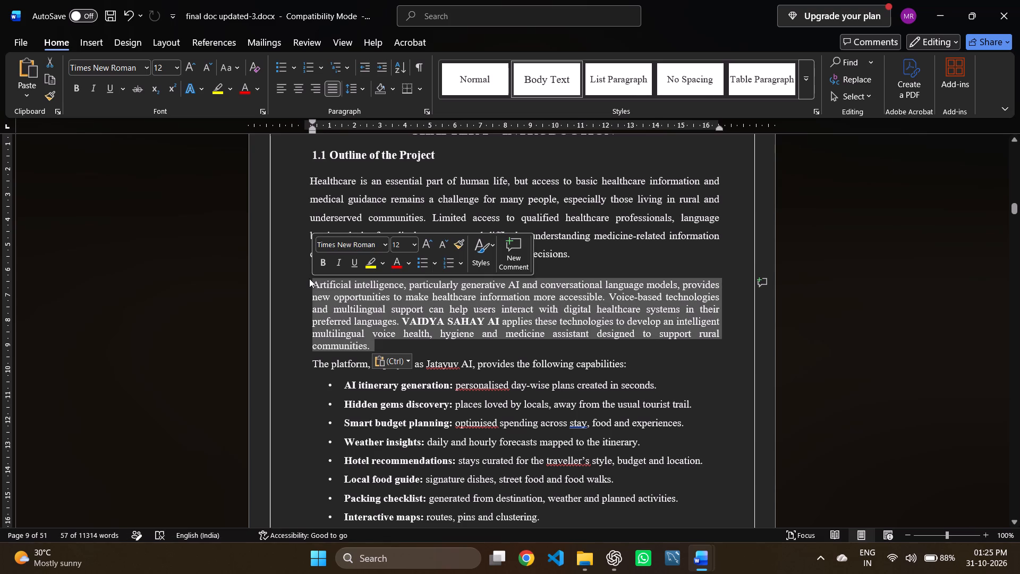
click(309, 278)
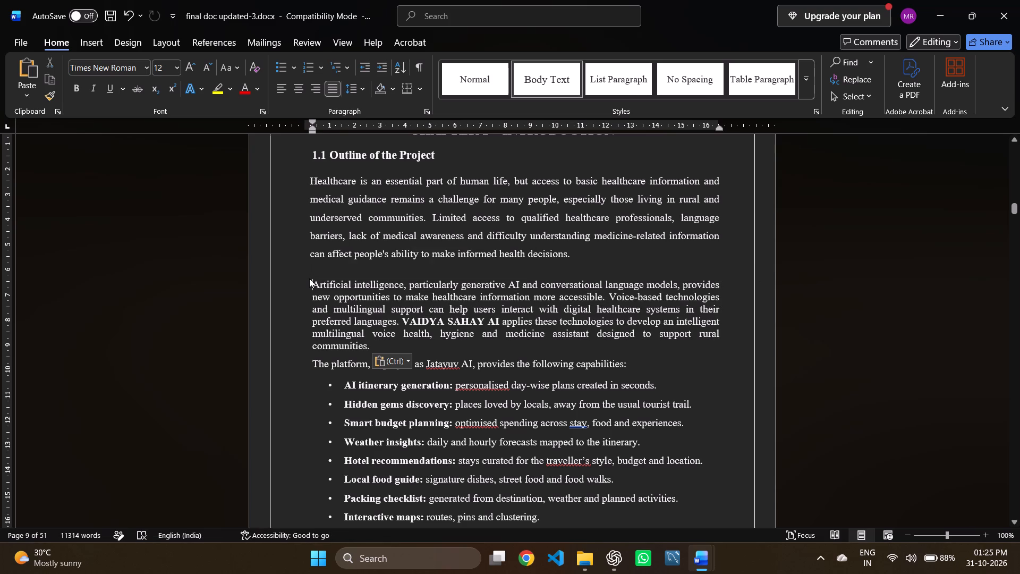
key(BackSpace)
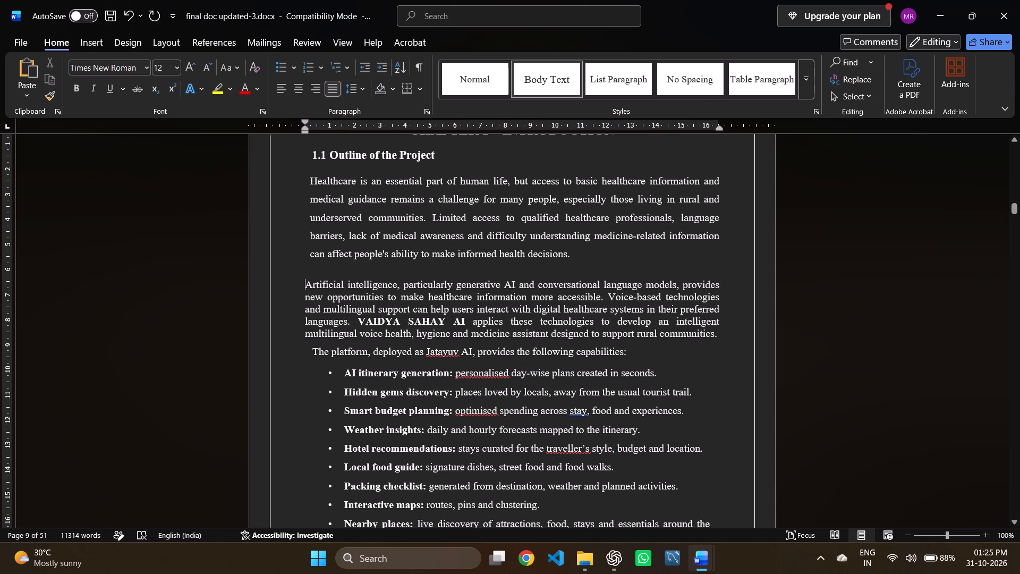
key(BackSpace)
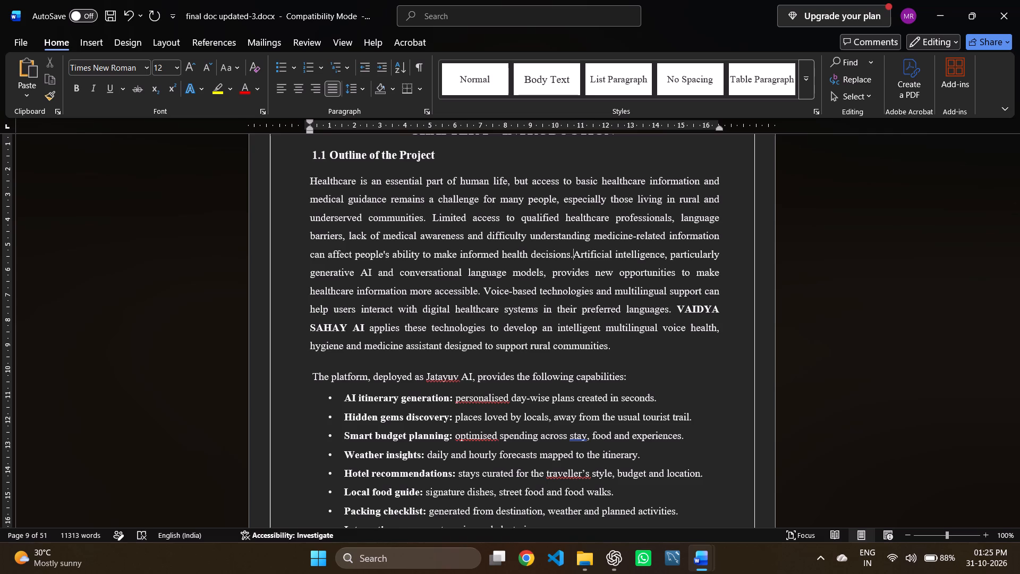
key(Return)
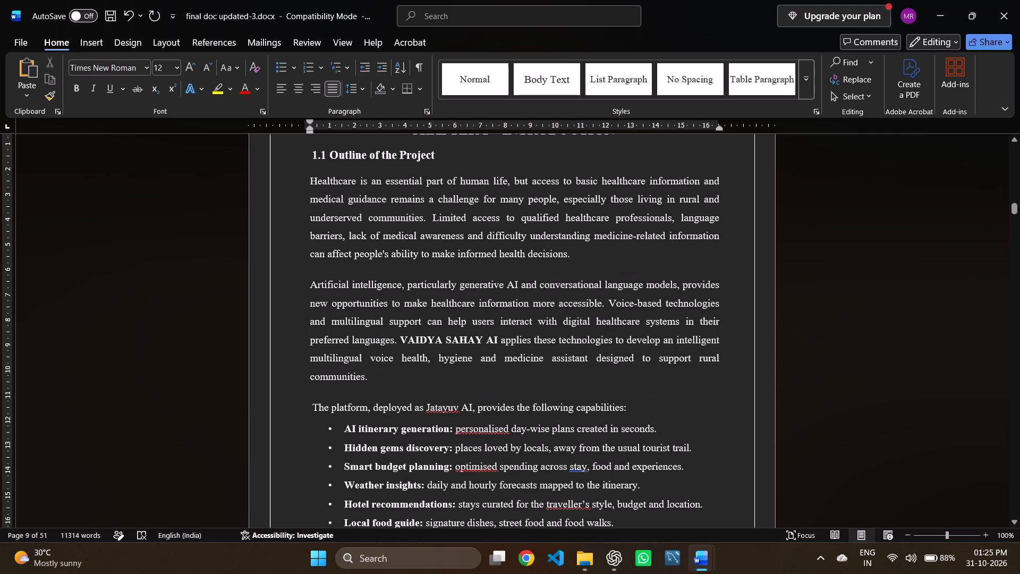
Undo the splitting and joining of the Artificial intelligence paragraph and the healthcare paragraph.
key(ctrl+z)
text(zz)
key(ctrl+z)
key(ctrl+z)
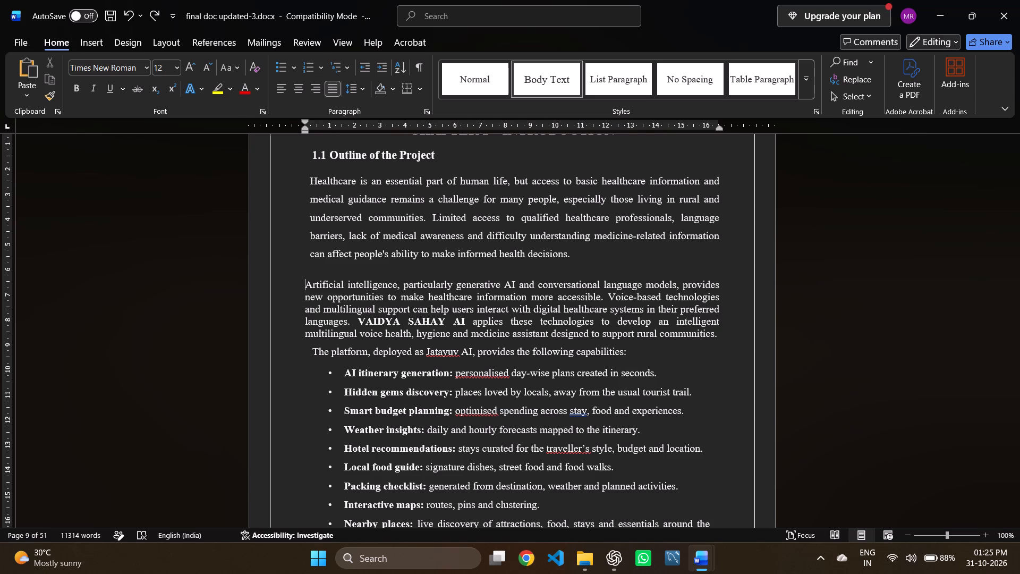
Join the Artificial intelligence paragraph to the healthcare paragraph and split it off again so it takes on the same indent and line spacing.
key(Return)
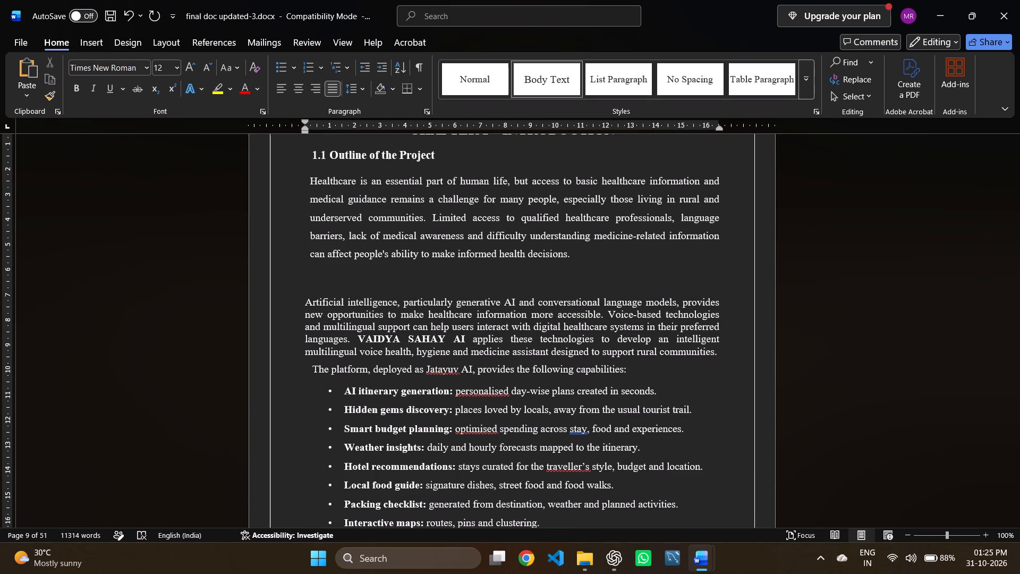
key(BackSpace)
key(BackSpace)
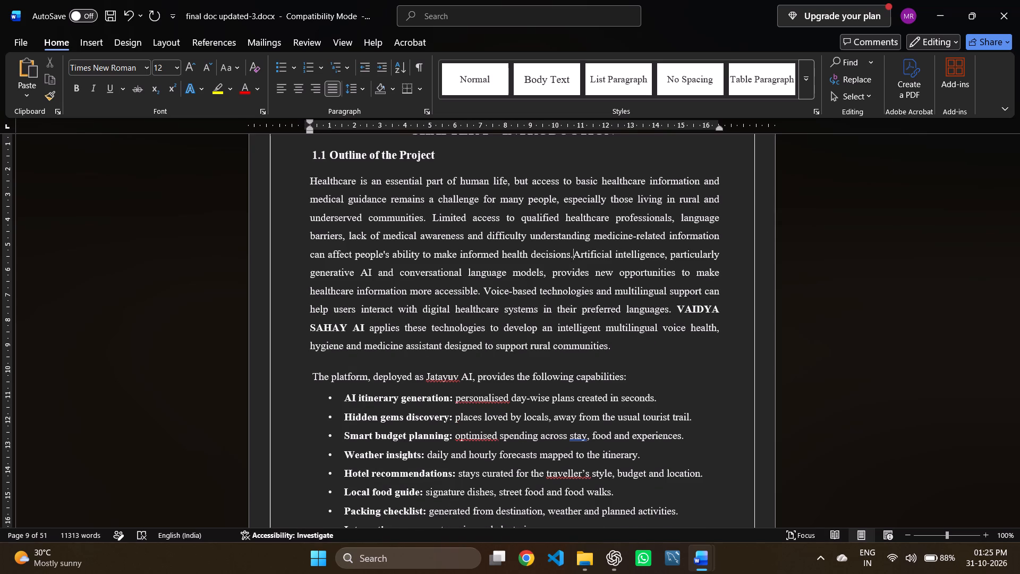
key(Return)
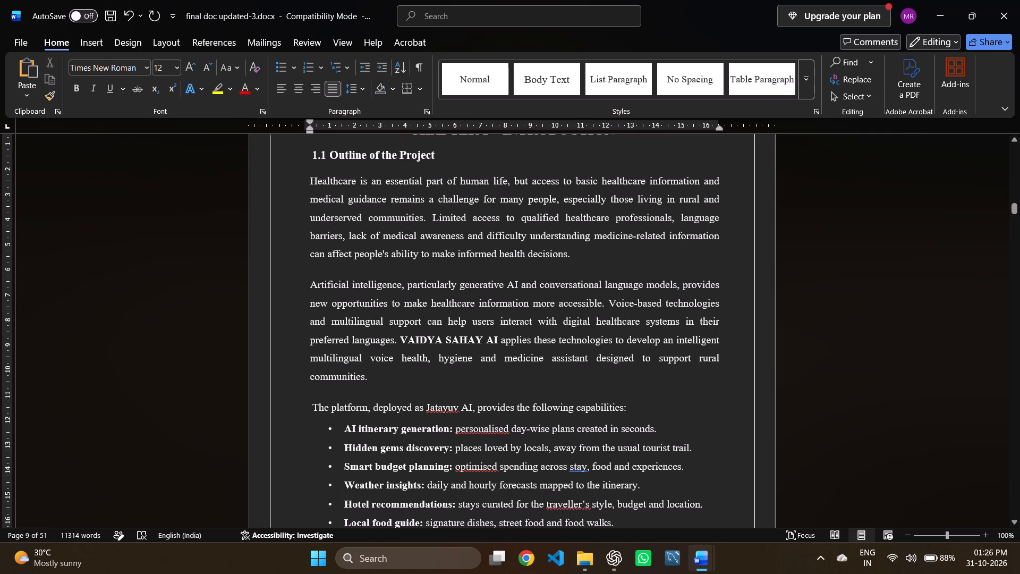
drag(369, 378, 352, 353)
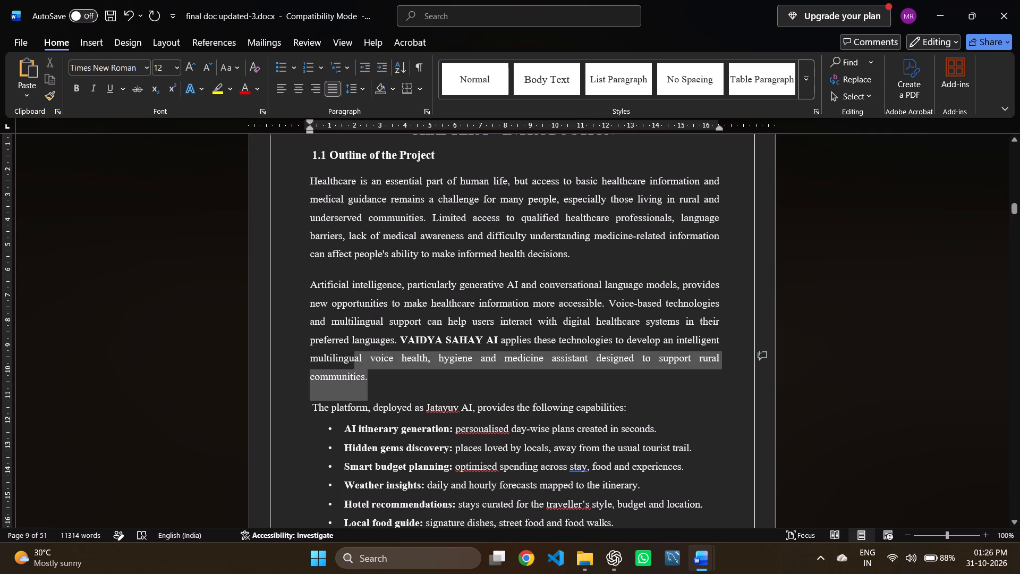
drag(352, 353, 312, 291)
click(401, 399)
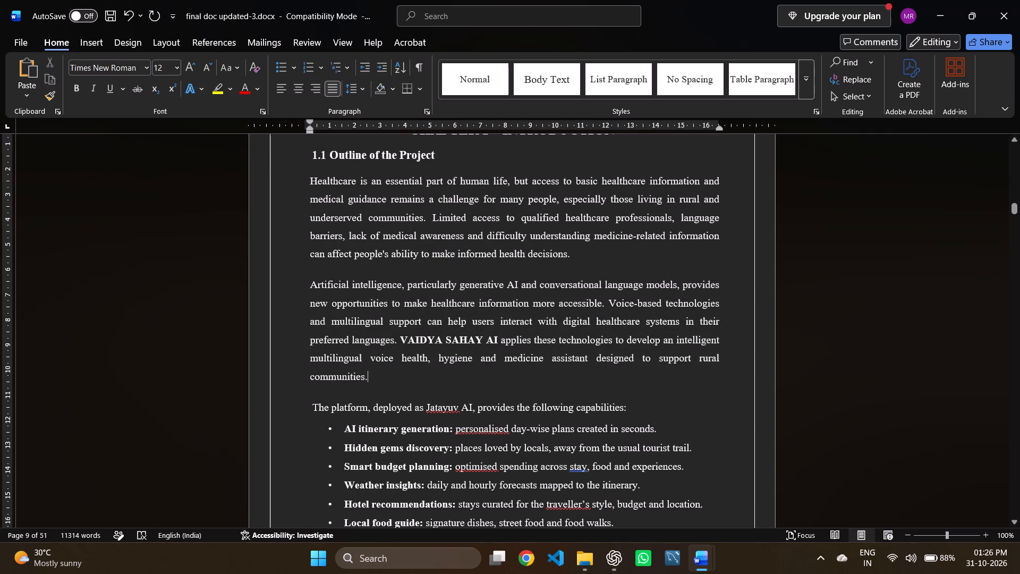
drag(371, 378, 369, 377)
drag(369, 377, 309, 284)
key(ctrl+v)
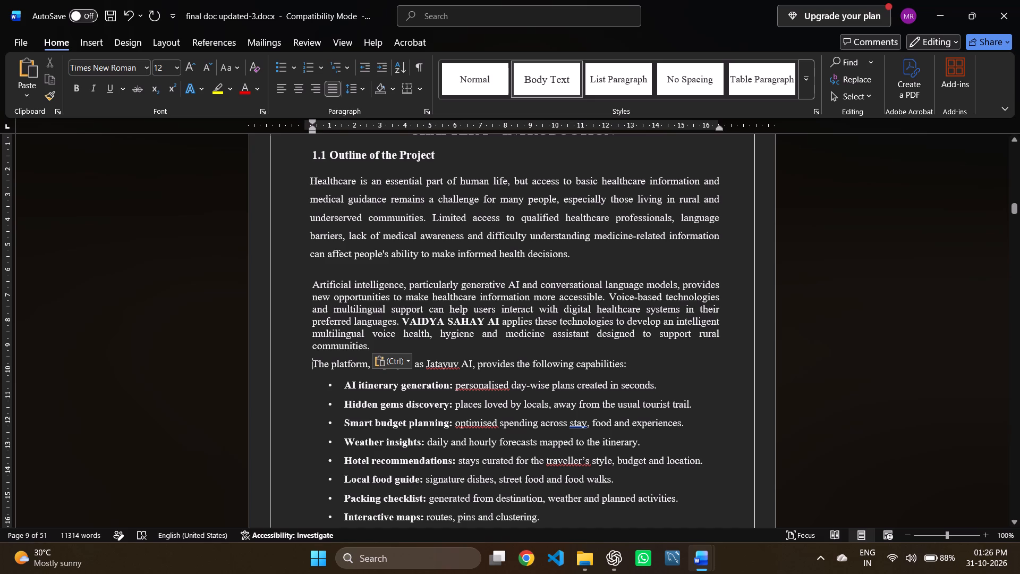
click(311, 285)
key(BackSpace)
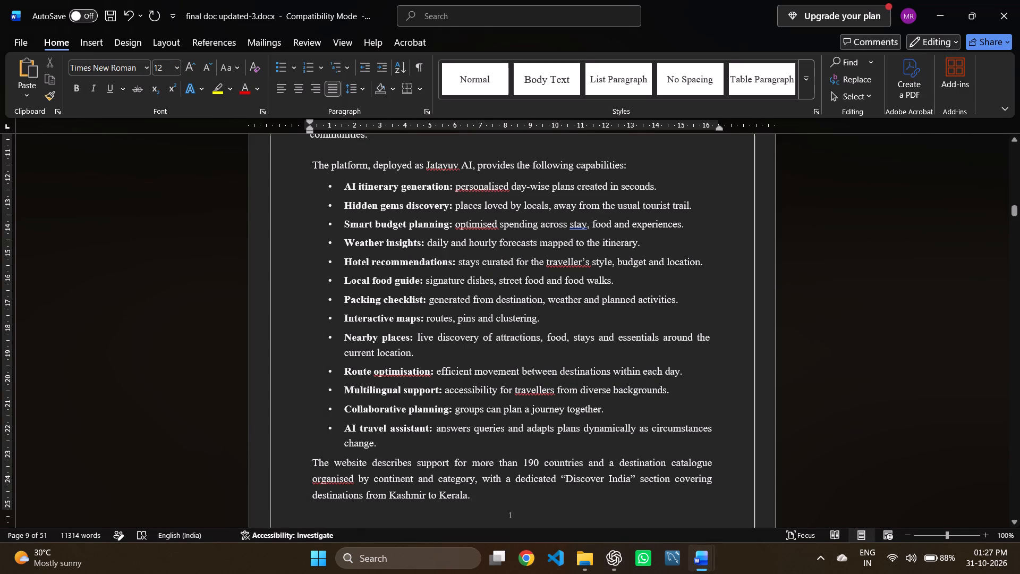
drag(310, 161, 440, 439)
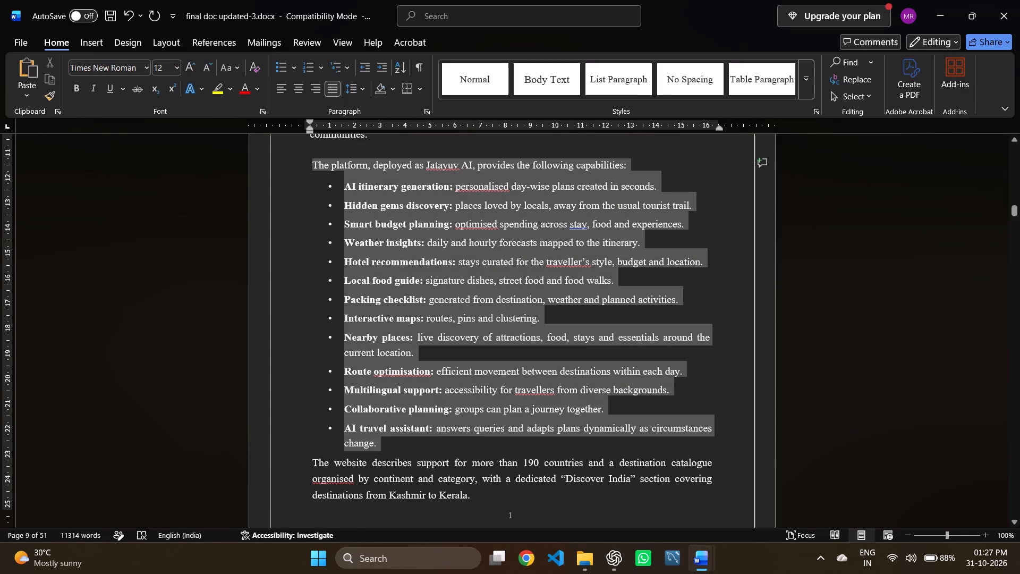
drag(440, 439, 428, 446)
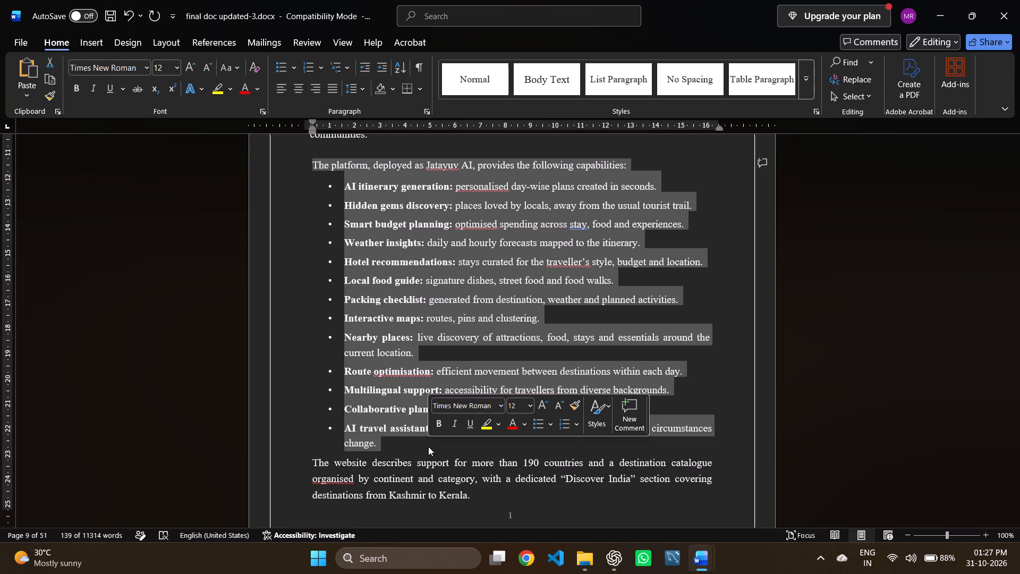
key(ctrl+v)
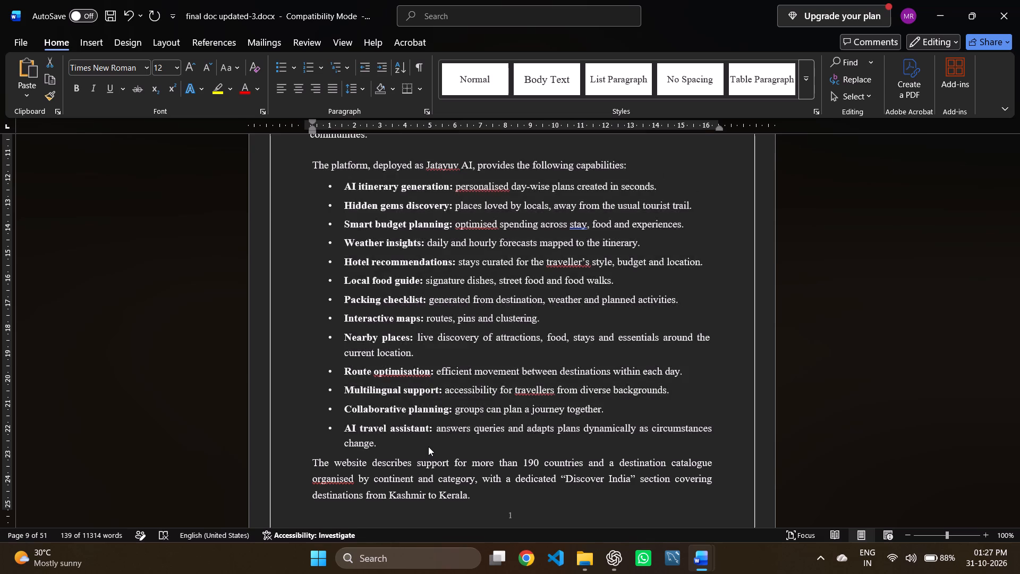
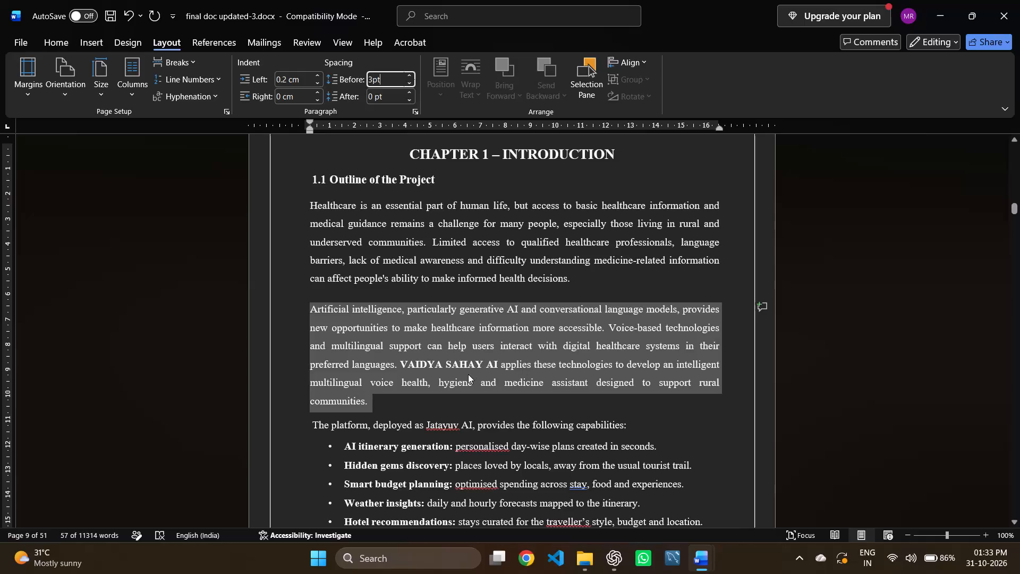
Apply 3 pt spacing before the Artificial intelligence paragraph in section 1.1.
click(468, 374)
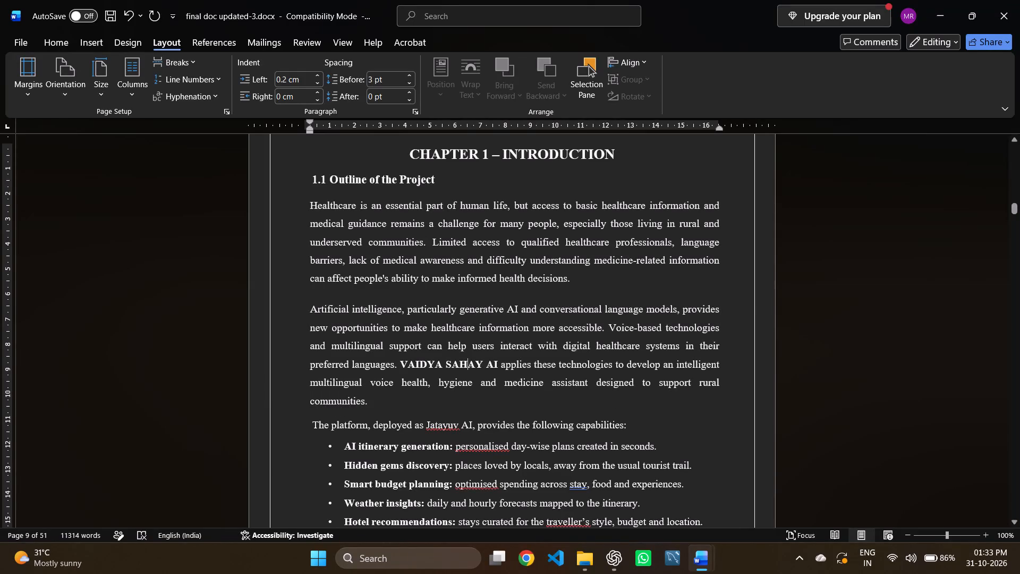
click(453, 392)
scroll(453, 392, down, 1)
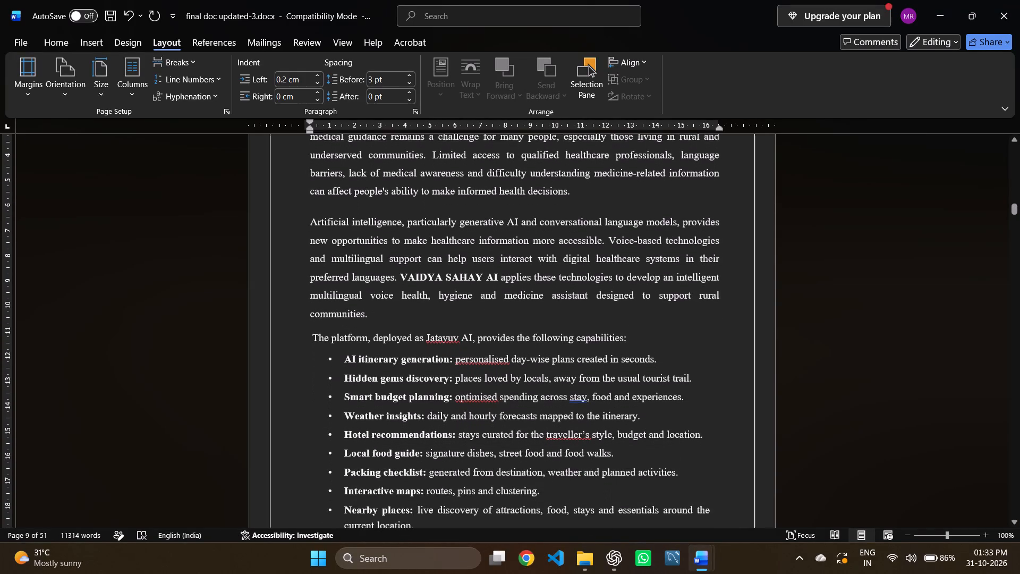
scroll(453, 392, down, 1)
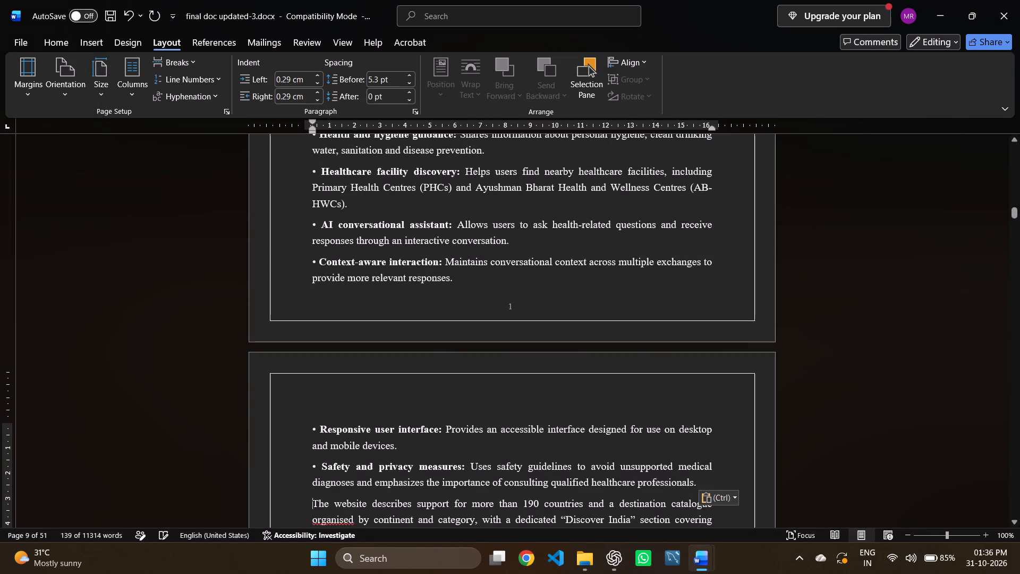
Set the "The website describes support" paragraph's left indent to 0.93 cm, right indent to 0 cm and spacing before to 7.5 pt.
scroll(312, 185, up, 2)
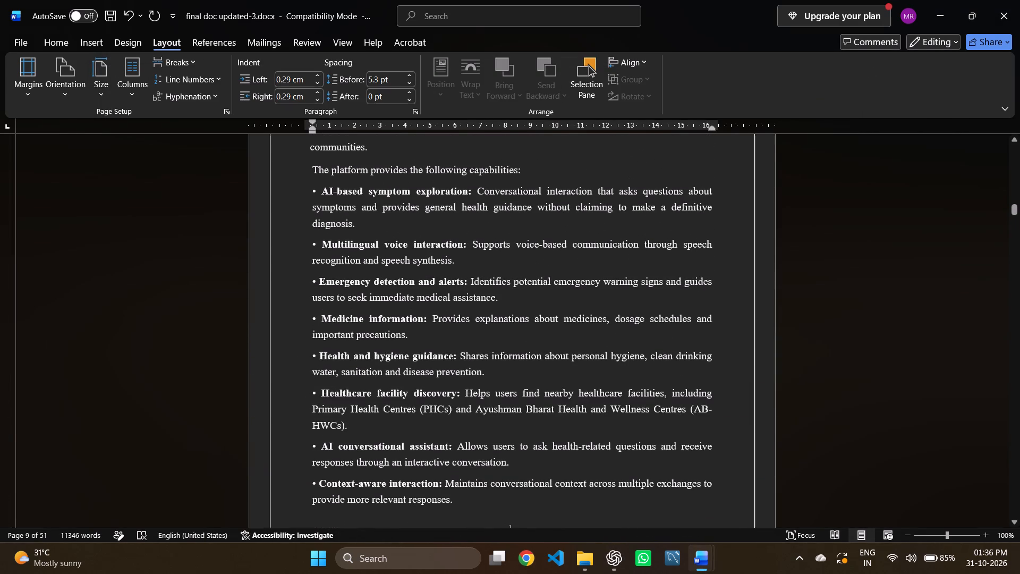
click(290, 79)
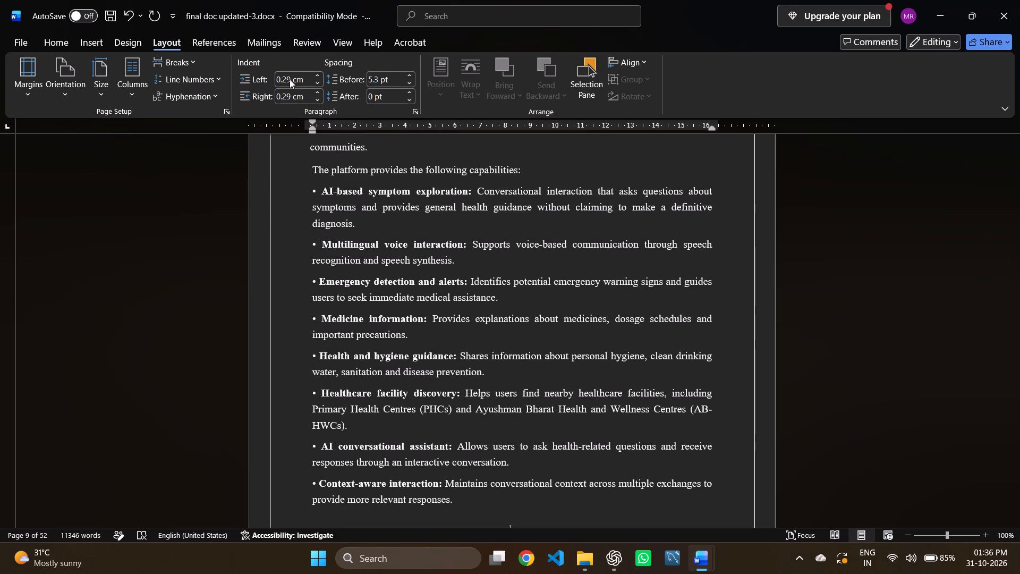
key(BackSpace)
text(0.)
key(9)
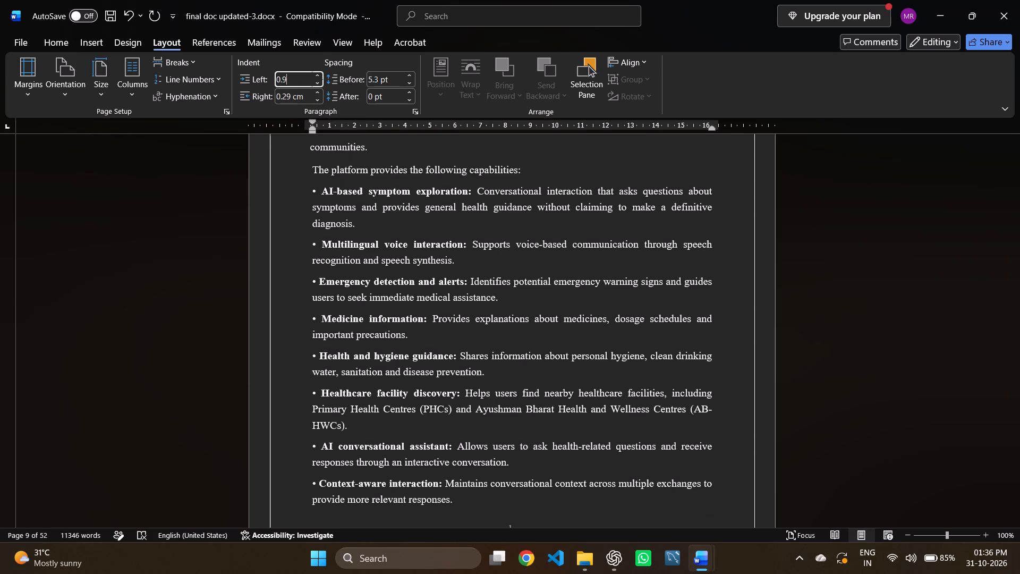
key(3)
key(BackSpace)
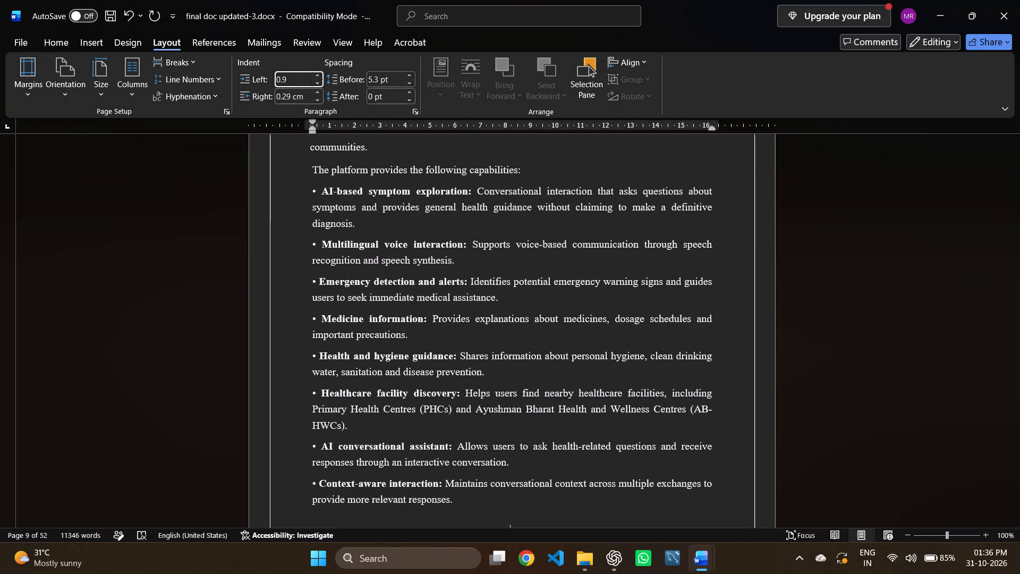
key(3)
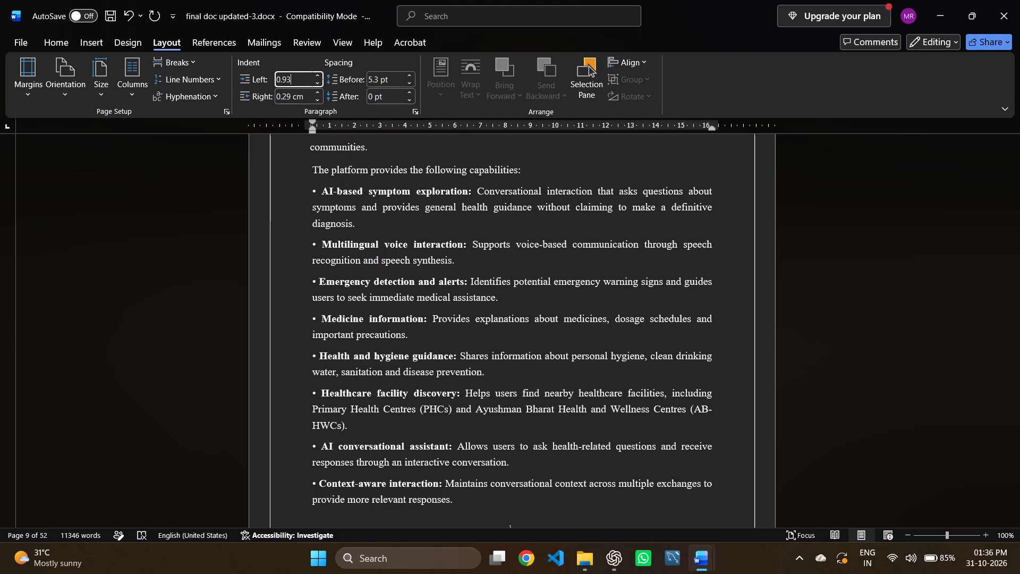
click(290, 92)
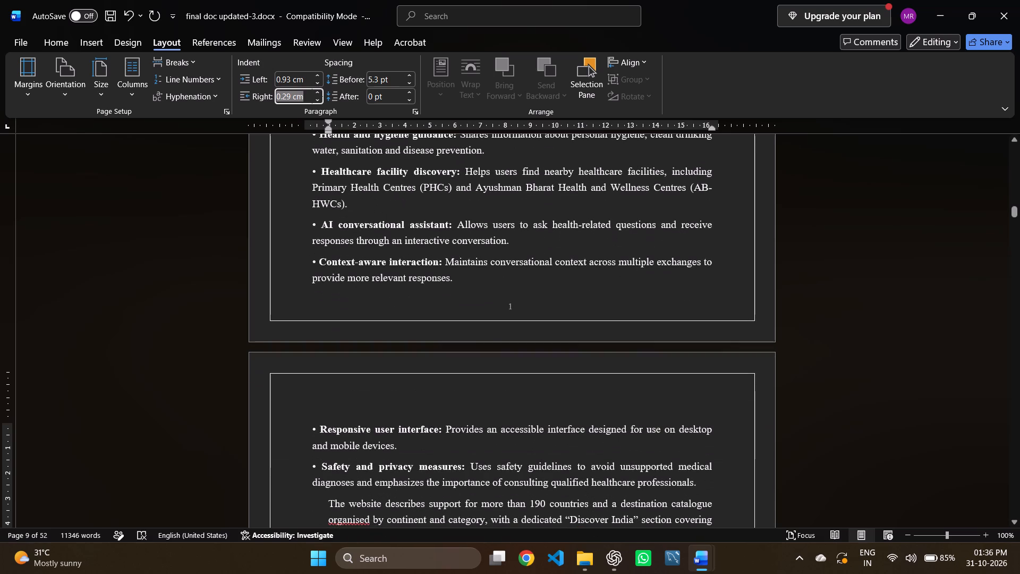
key(BackSpace)
key(0)
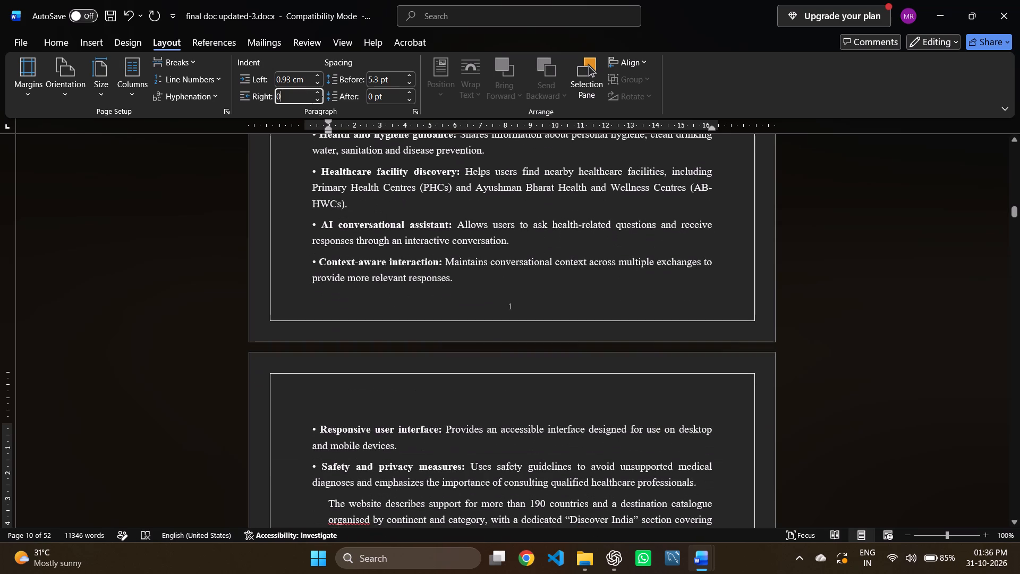
click(378, 77)
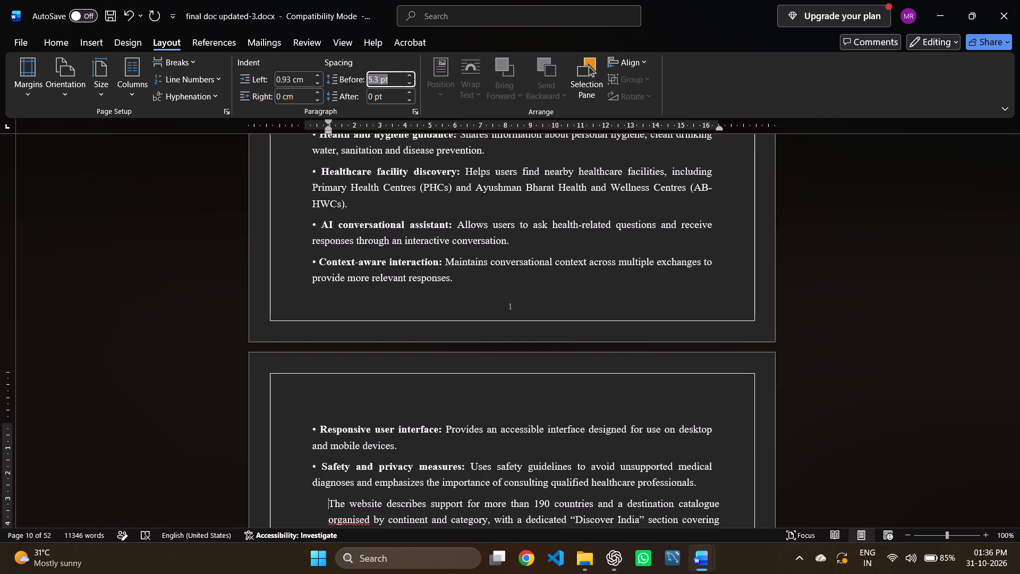
key(BackSpace)
text(7.5)
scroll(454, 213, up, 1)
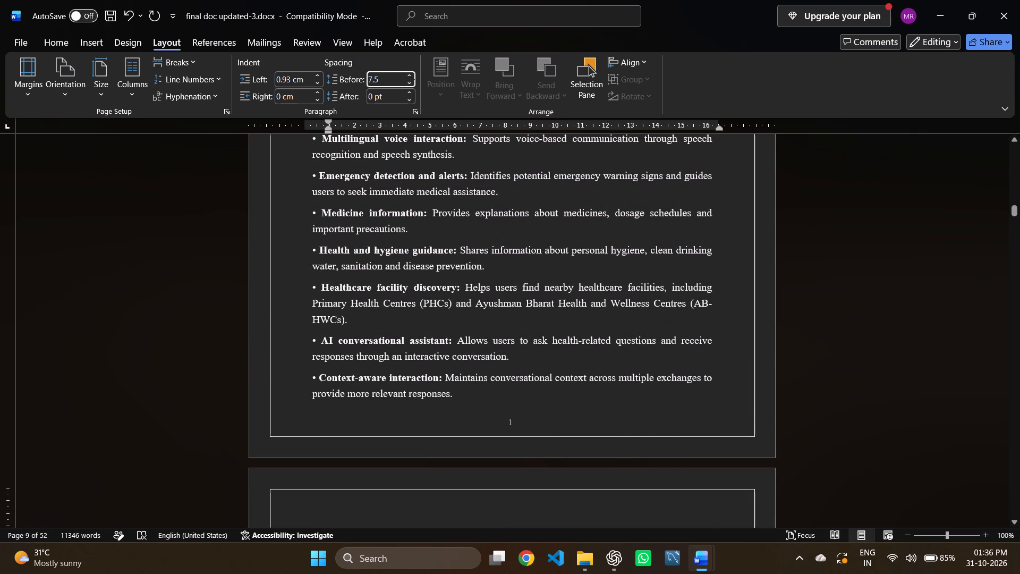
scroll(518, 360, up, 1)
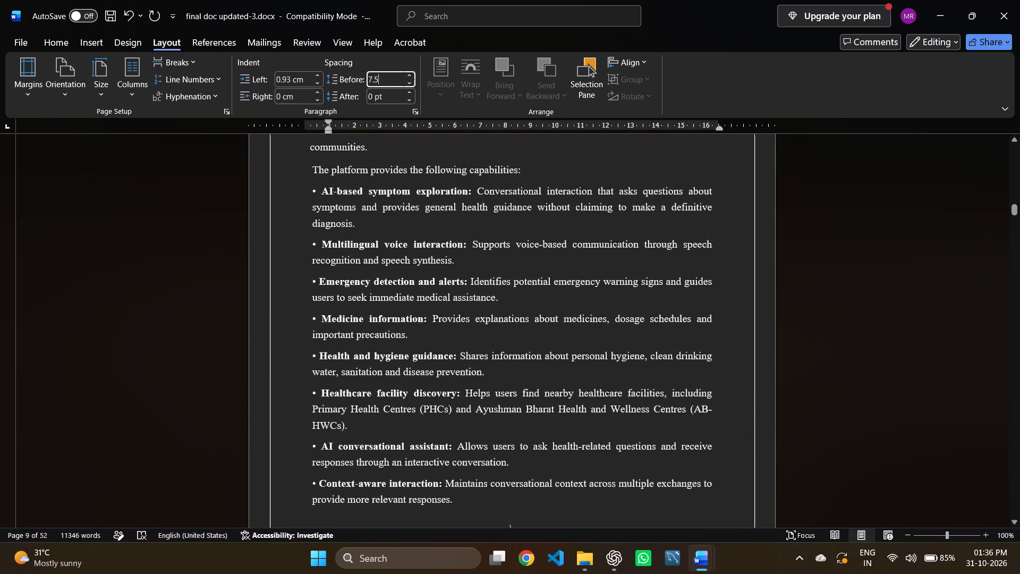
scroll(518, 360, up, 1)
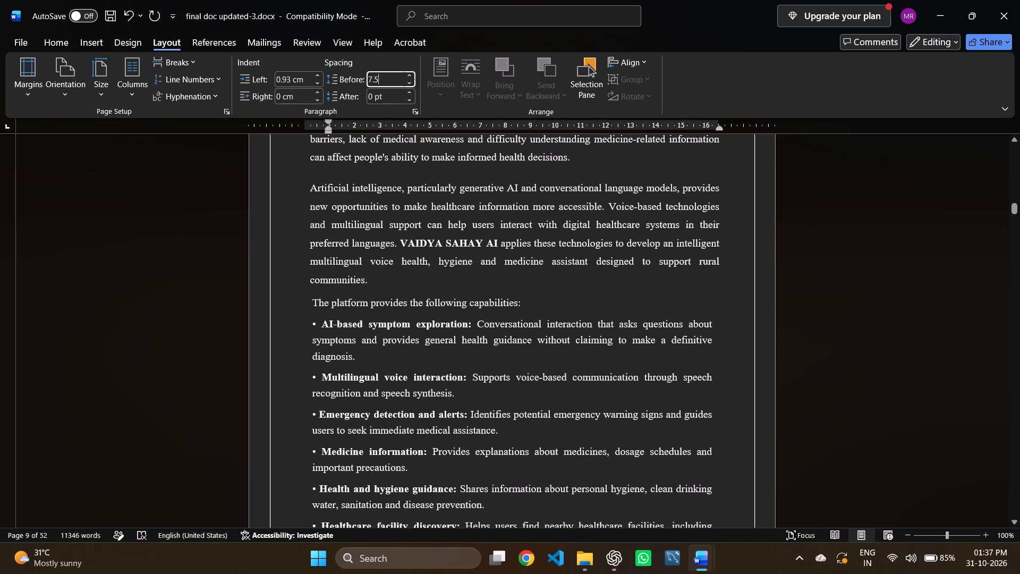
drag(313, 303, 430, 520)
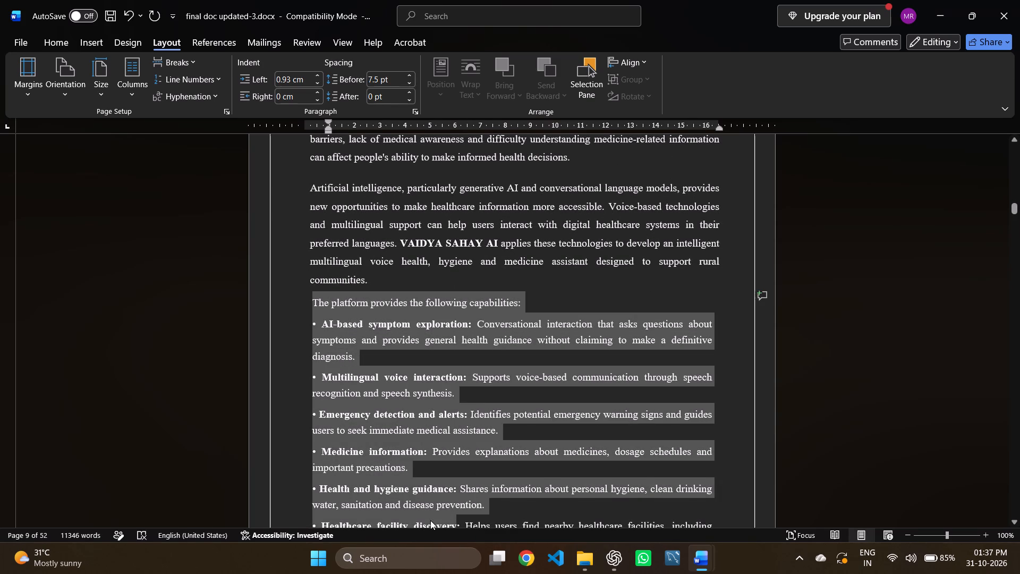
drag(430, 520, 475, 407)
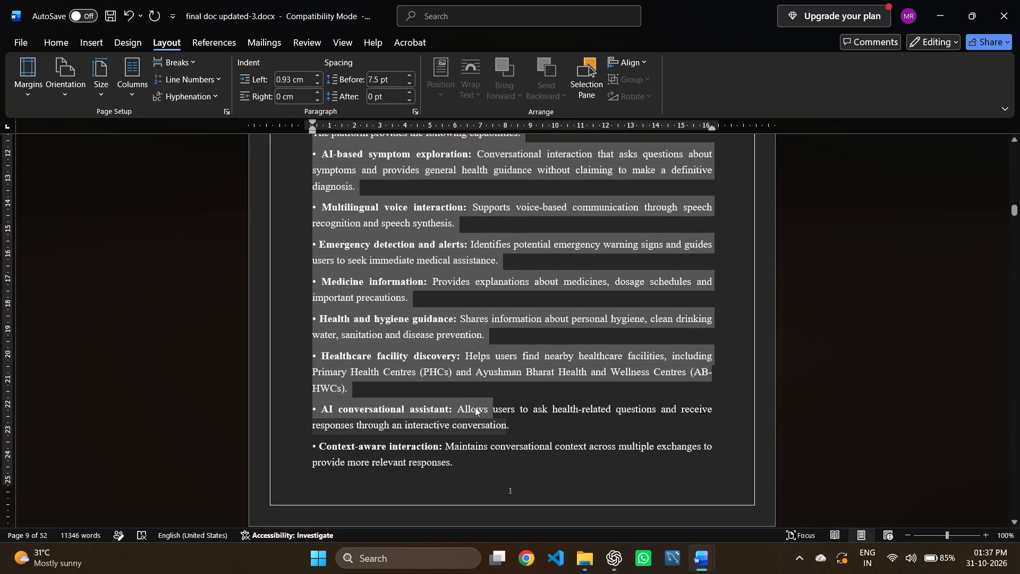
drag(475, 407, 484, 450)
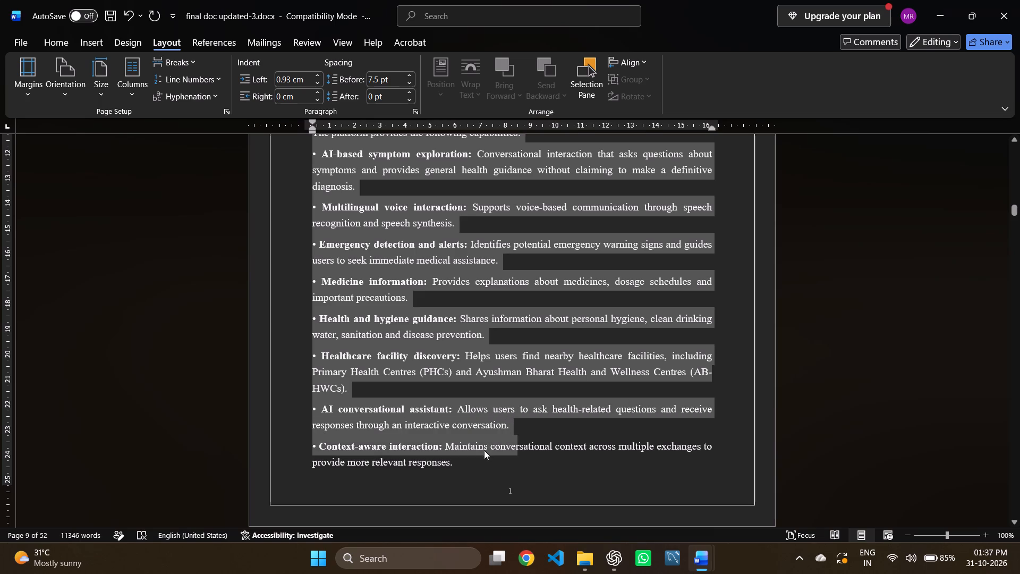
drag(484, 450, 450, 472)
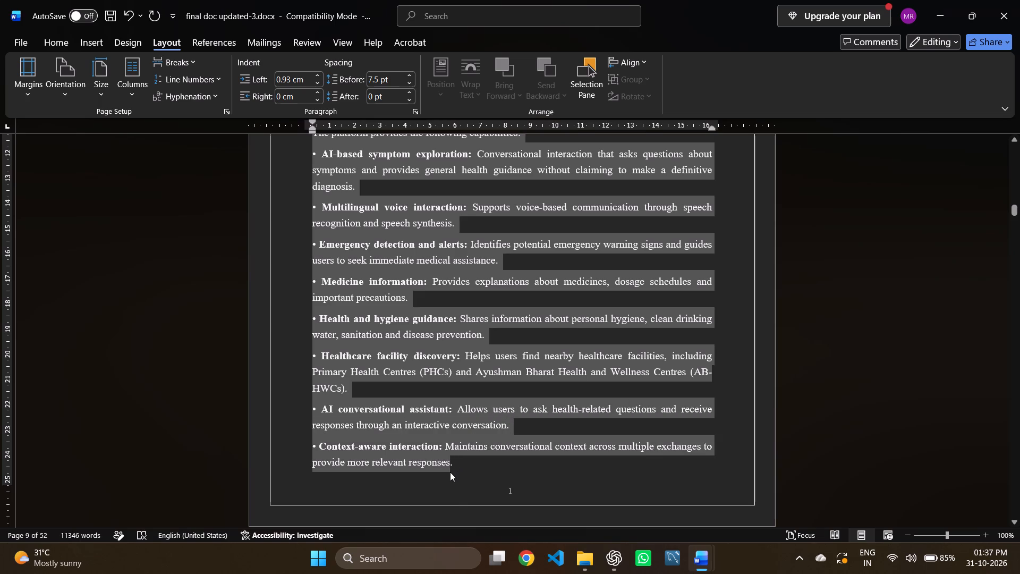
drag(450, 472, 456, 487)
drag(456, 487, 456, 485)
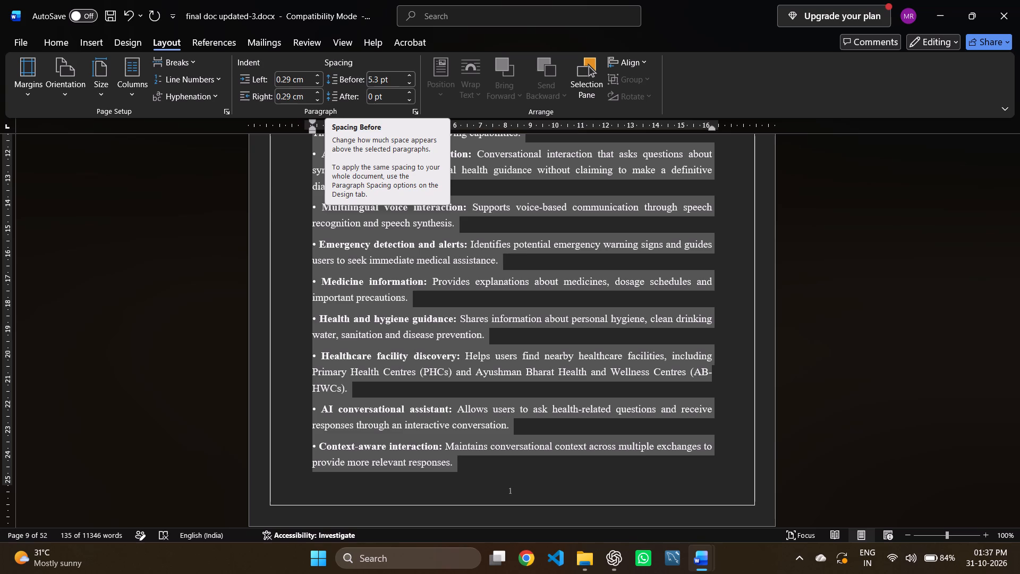
Undo the indent and spacing changes on the "The website describes support" paragraph and the paste of the capabilities section.
key(ctrl+z)
scroll(431, 214, up, 1)
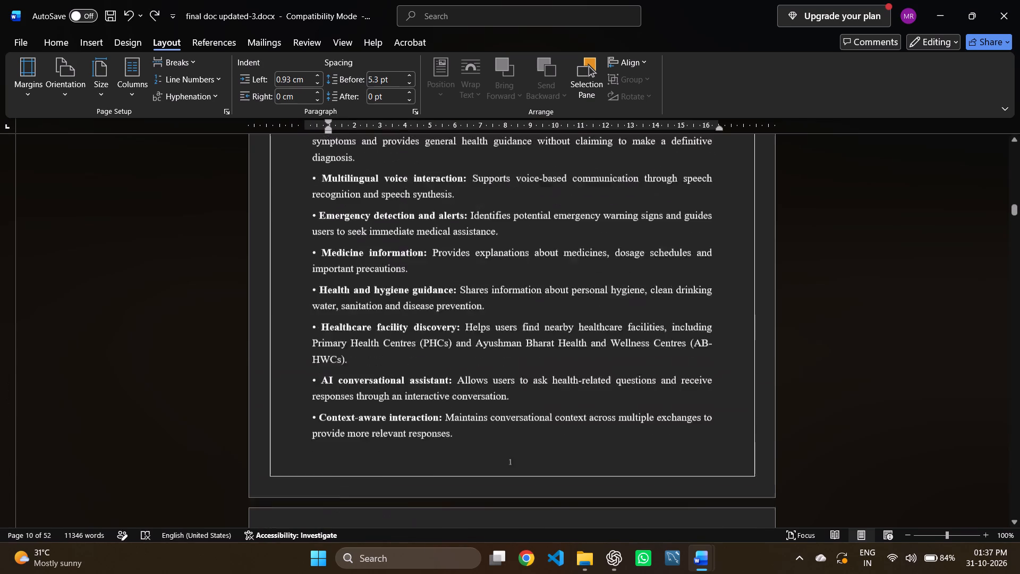
scroll(431, 214, up, 1)
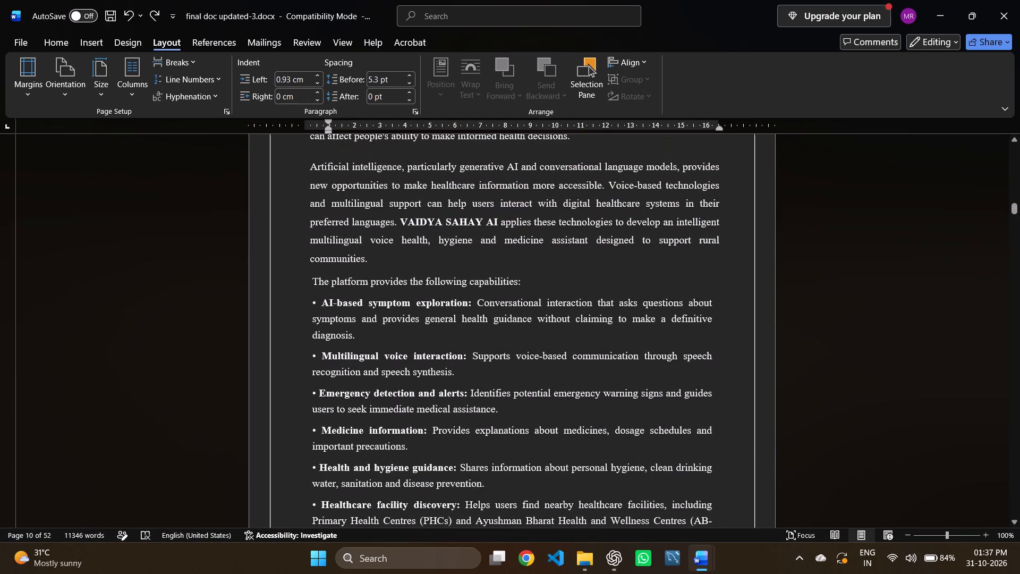
key(ctrl+z)
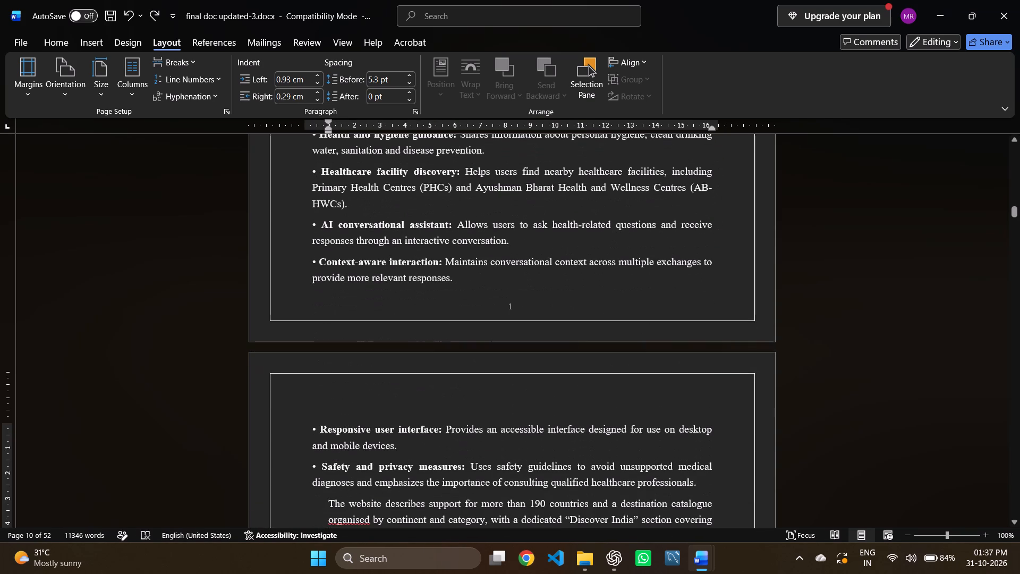
key(ctrl+z)
key(ctrl+z)
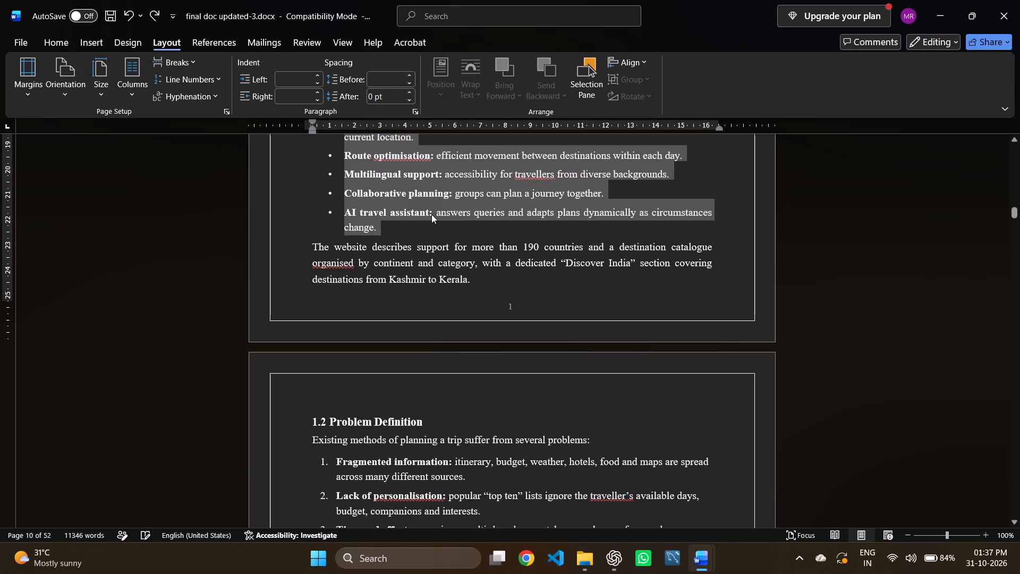
scroll(431, 214, up, 2)
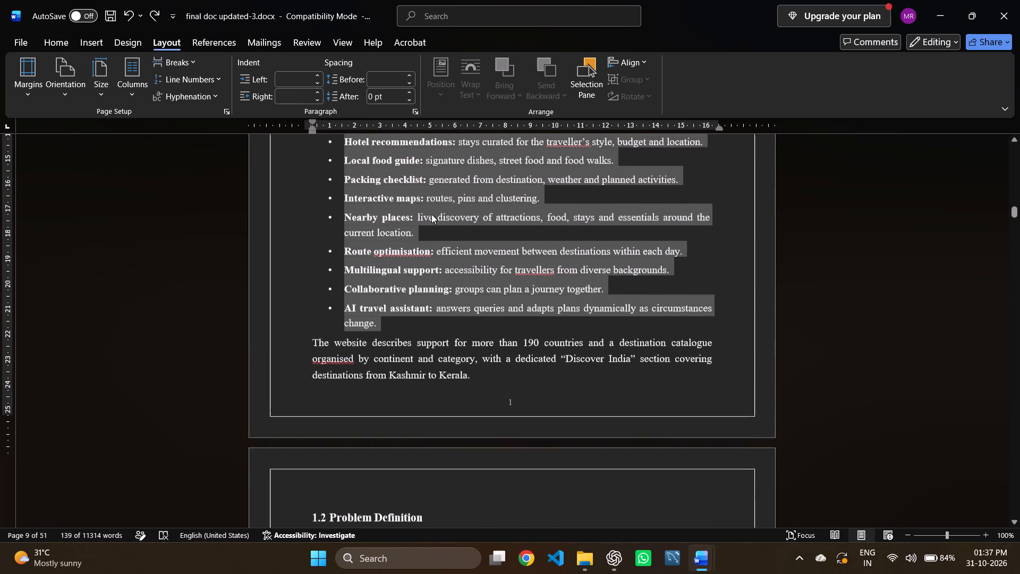
scroll(431, 214, up, 2)
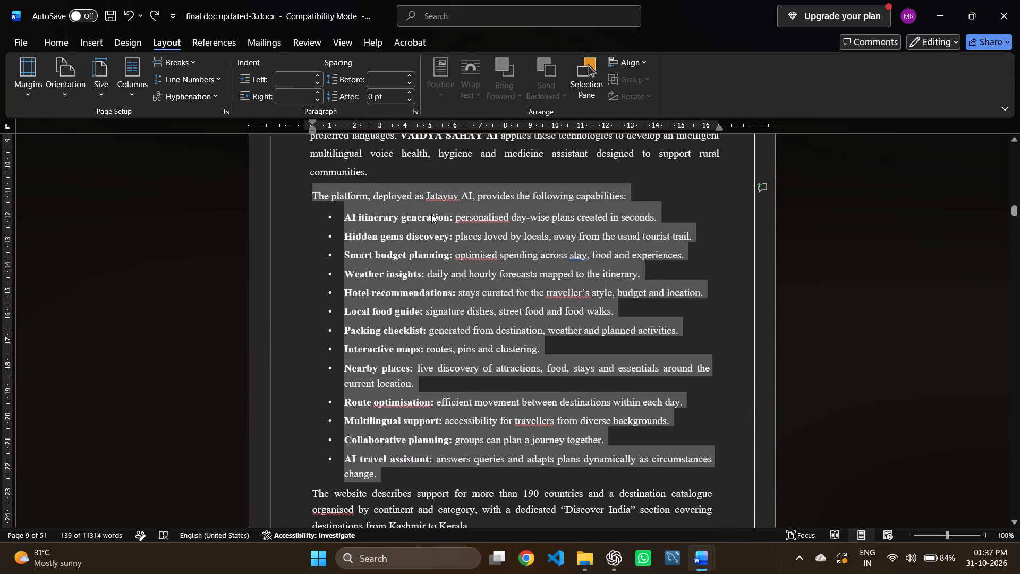
Replace the passage from the Jatayuv AI capabilities sentence through the AI travel assistant bullet with the copied capabilities section.
click(546, 386)
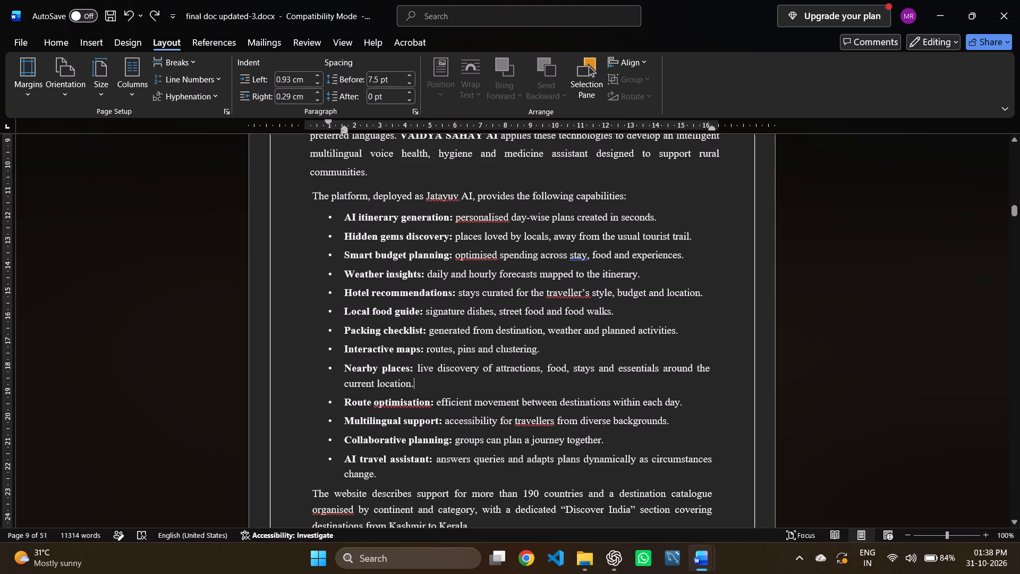
drag(312, 196, 387, 470)
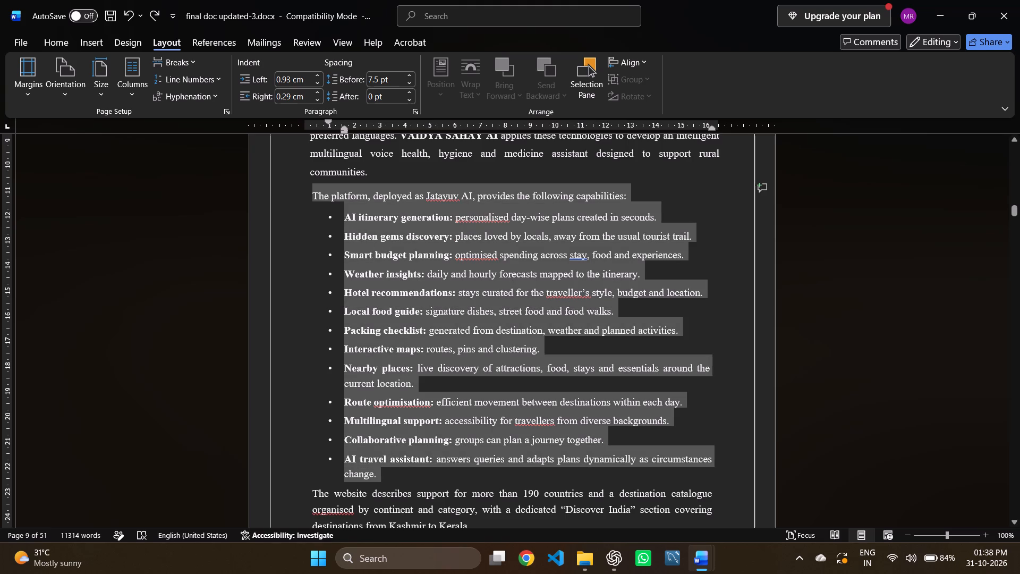
drag(387, 470, 384, 474)
key(ctrl+v)
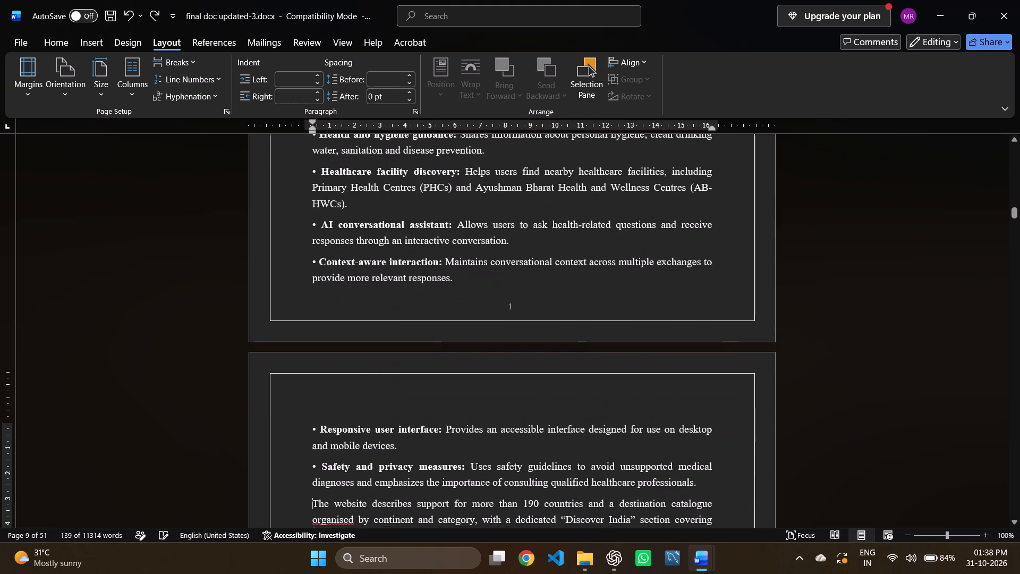
Set a left indent of 0.93 cm for the text from "The platform provides the following capabilities:" through the Context-aware interaction bullet.
scroll(393, 250, up, 2)
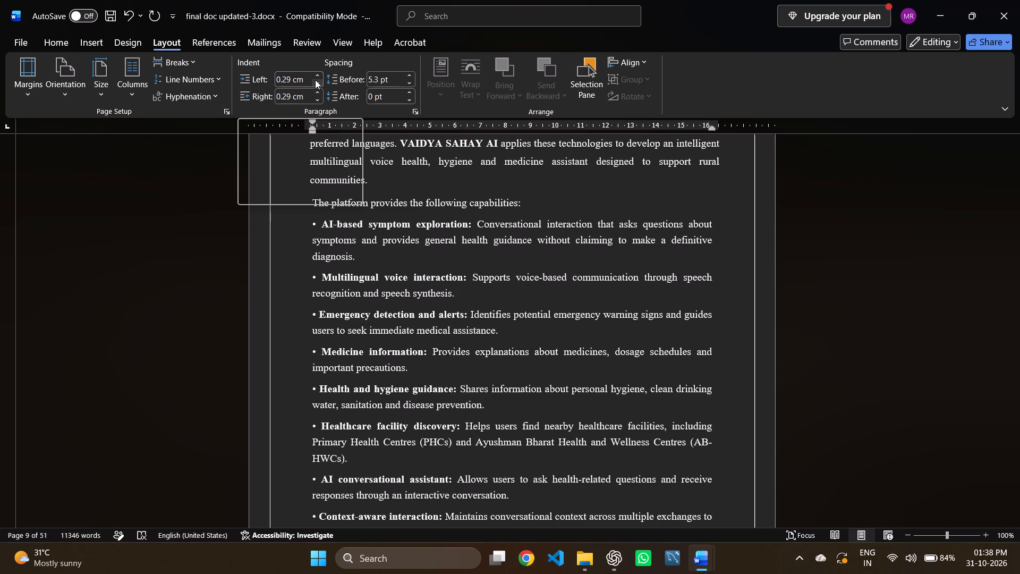
click(288, 80)
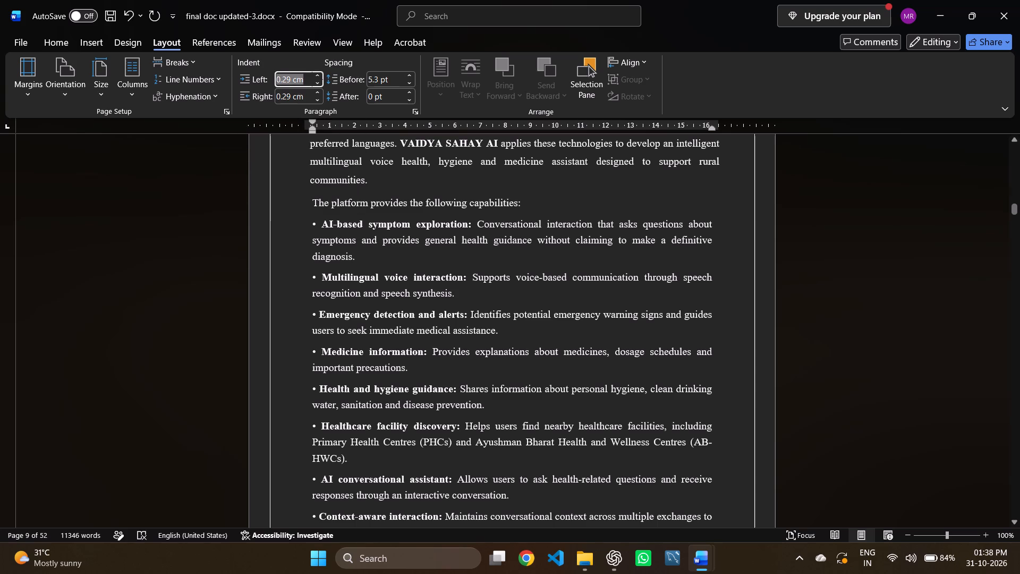
scroll(468, 476, down, 1)
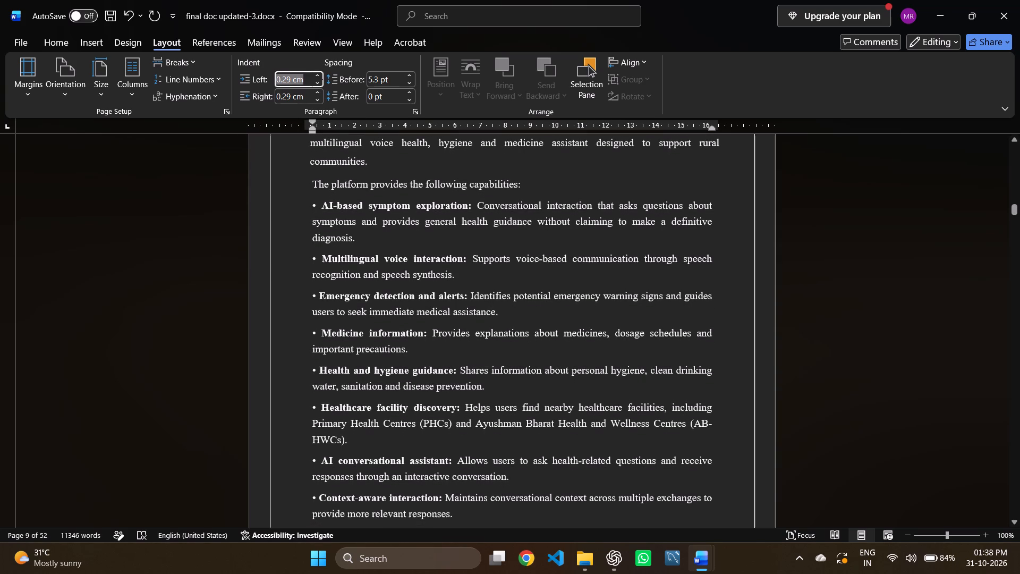
drag(311, 182, 388, 393)
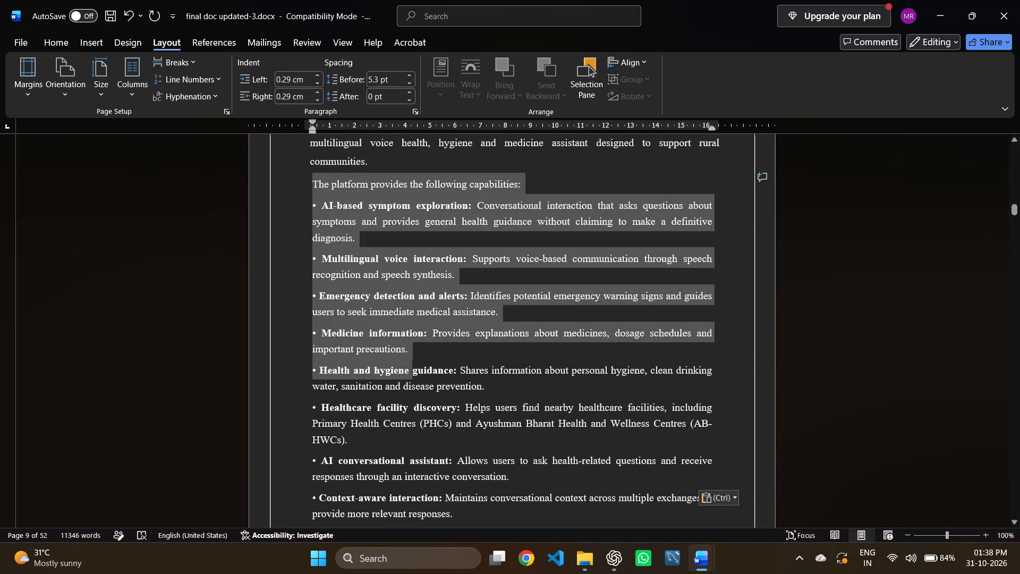
drag(388, 393, 416, 394)
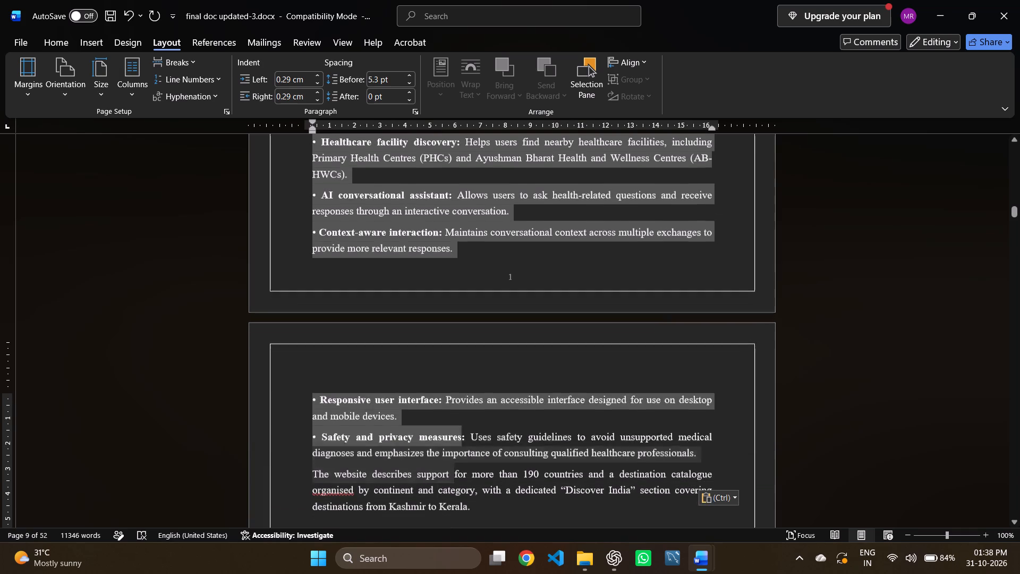
drag(416, 394, 446, 275)
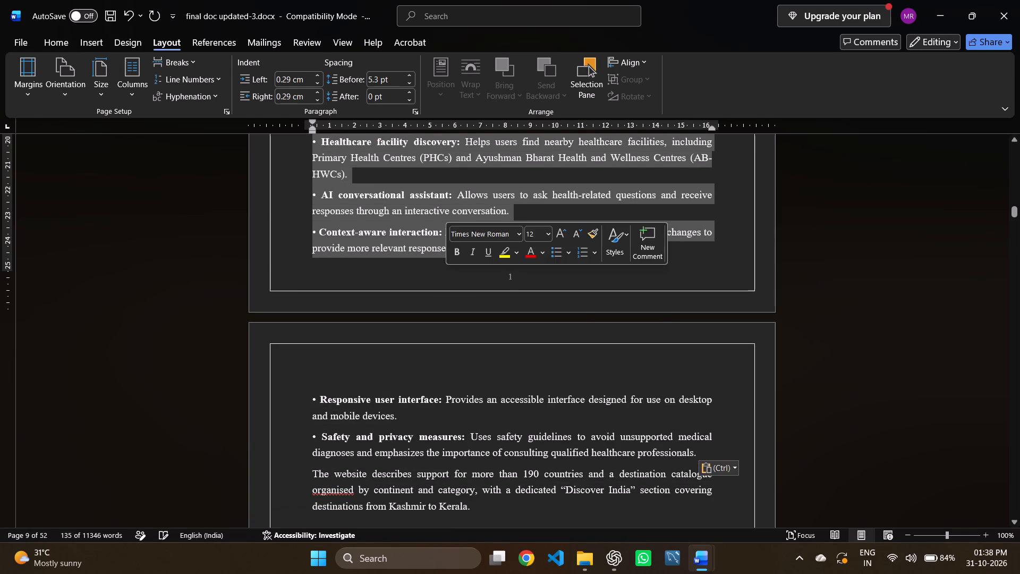
click(291, 79)
click(291, 79)
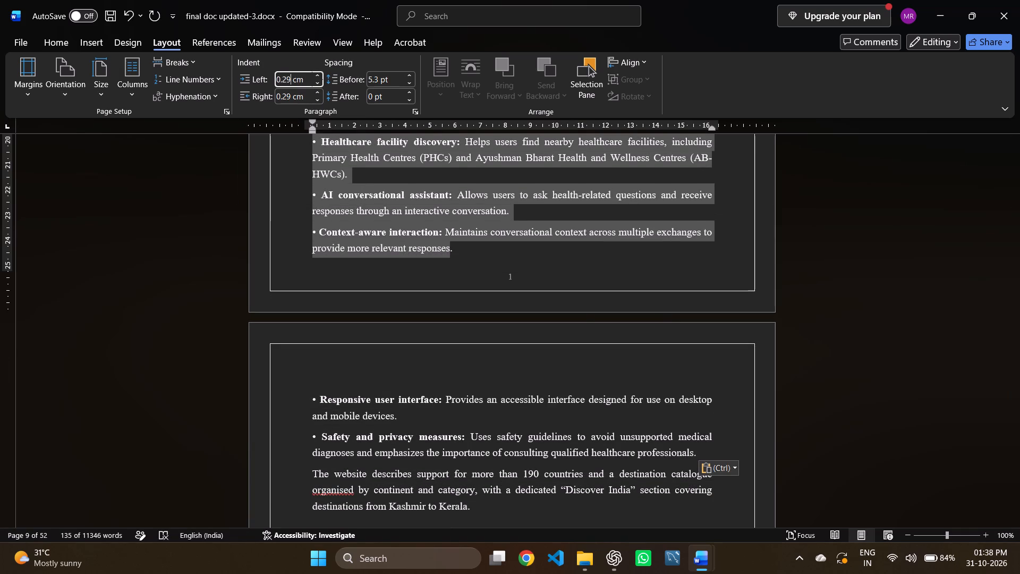
key(Left)
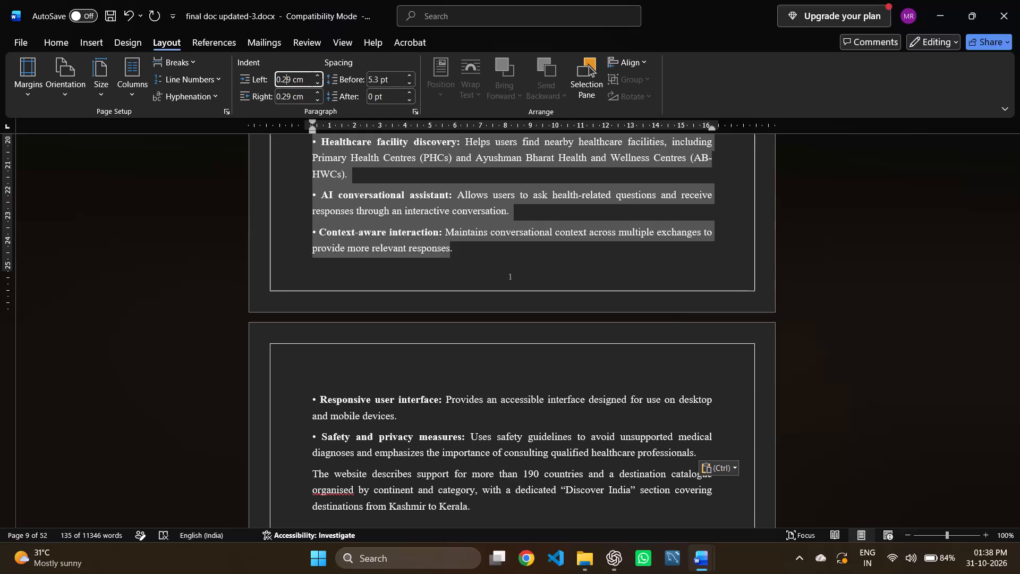
key(BackSpace)
key(Right)
key(3)
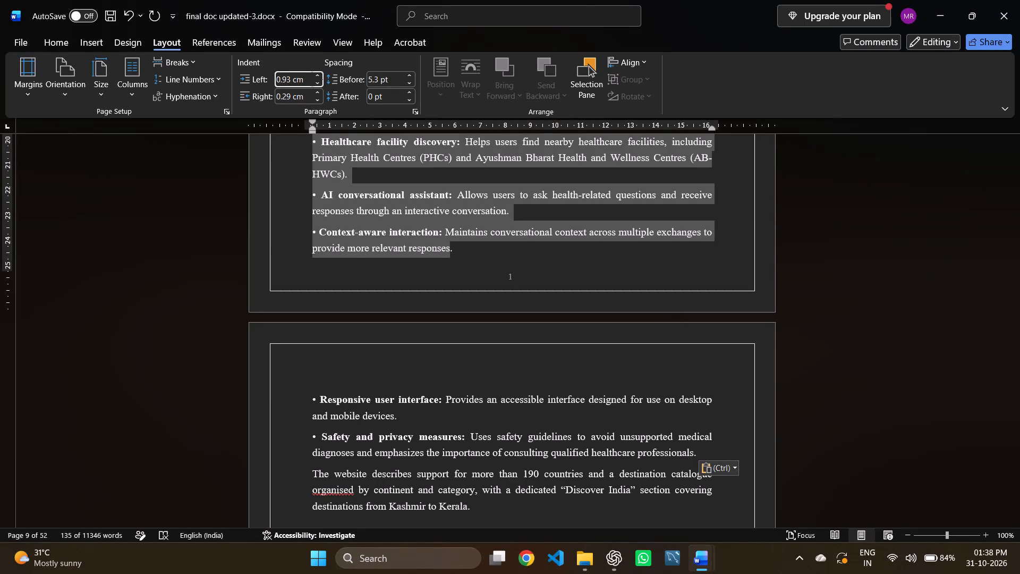
Set the spacing before the selected capabilities paragraphs to 7.5 pt.
click(376, 79)
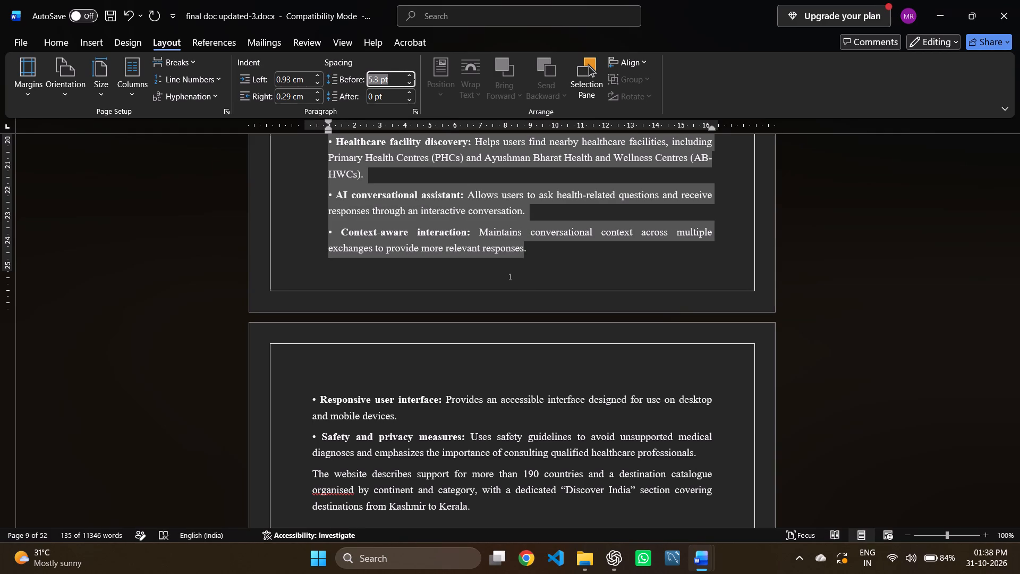
key(BackSpace)
text(7.)
key(5)
text(pt)
key(Return)
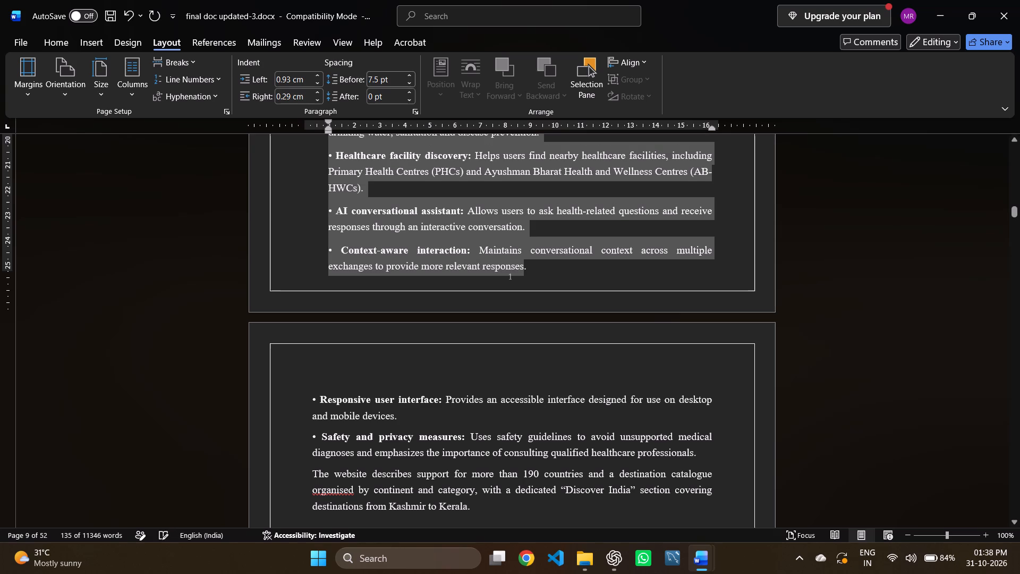
scroll(437, 176, up, 1)
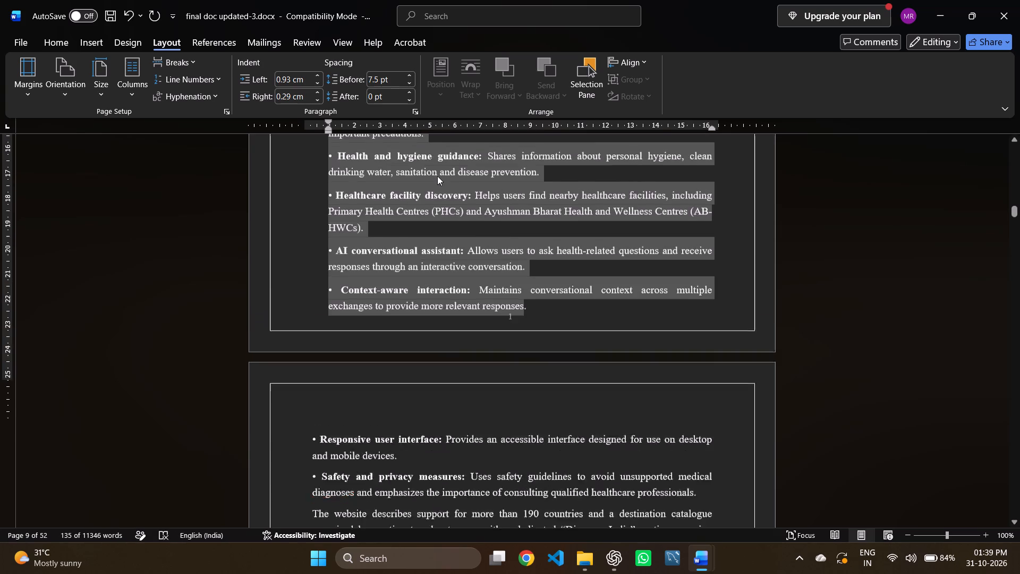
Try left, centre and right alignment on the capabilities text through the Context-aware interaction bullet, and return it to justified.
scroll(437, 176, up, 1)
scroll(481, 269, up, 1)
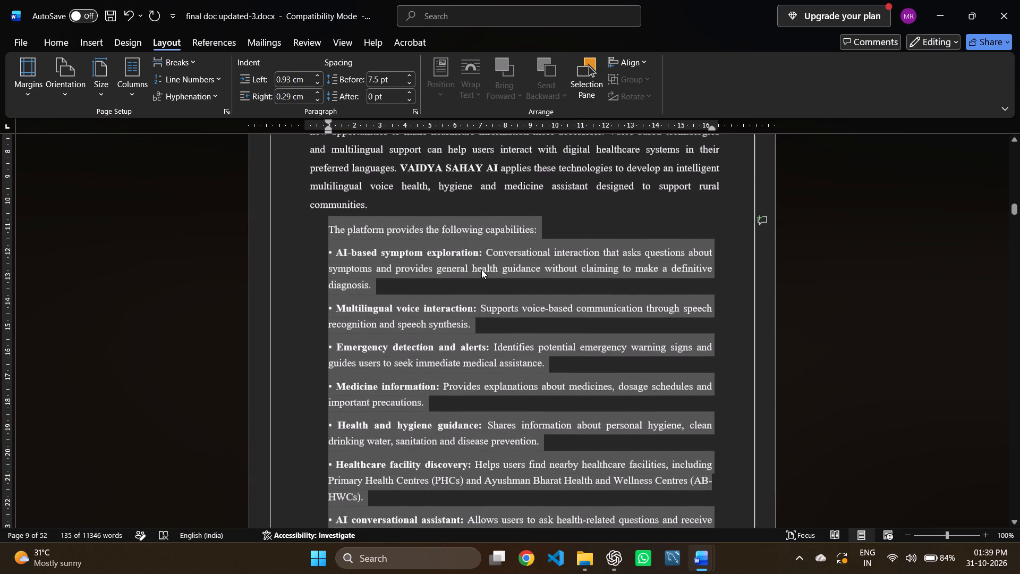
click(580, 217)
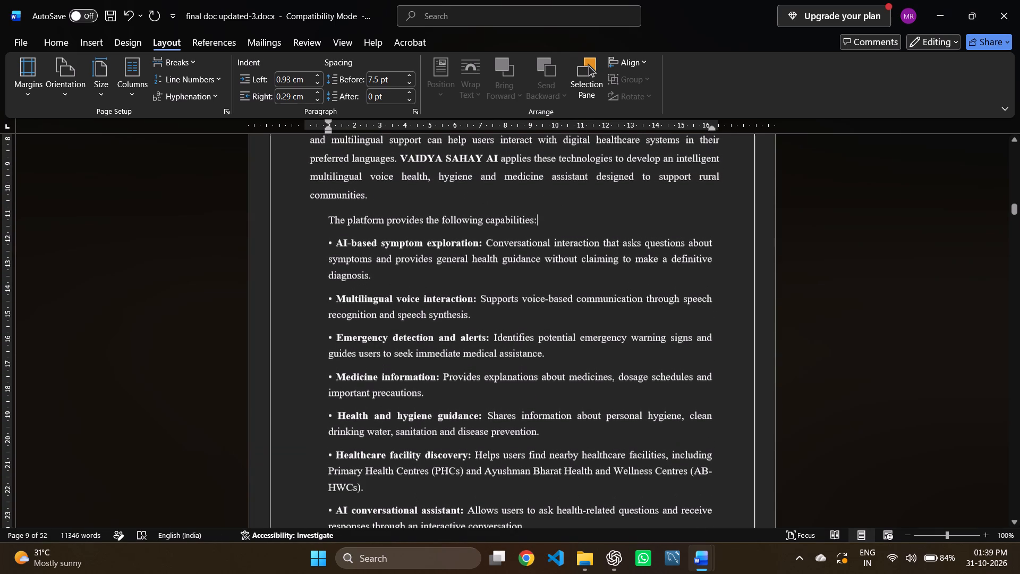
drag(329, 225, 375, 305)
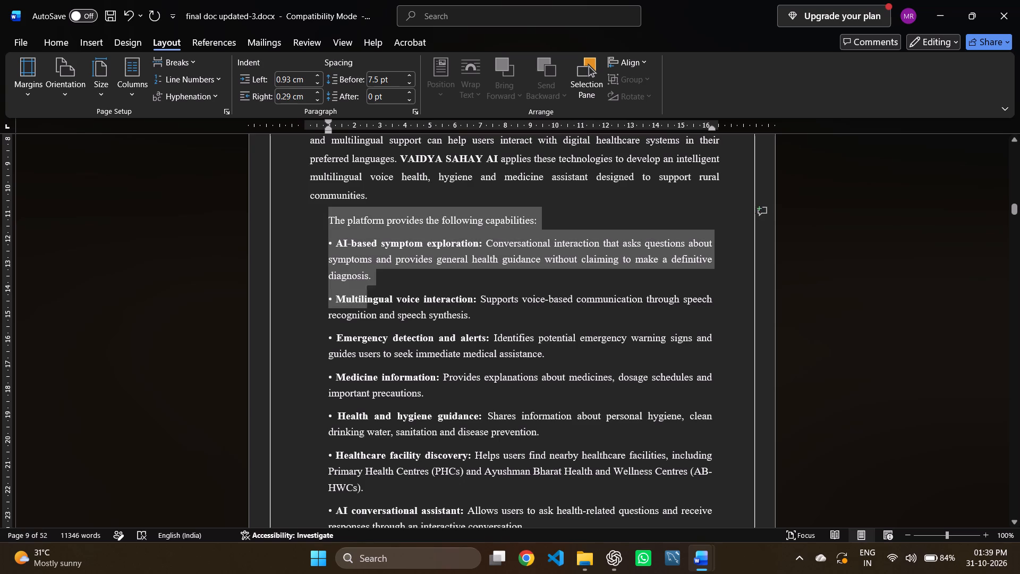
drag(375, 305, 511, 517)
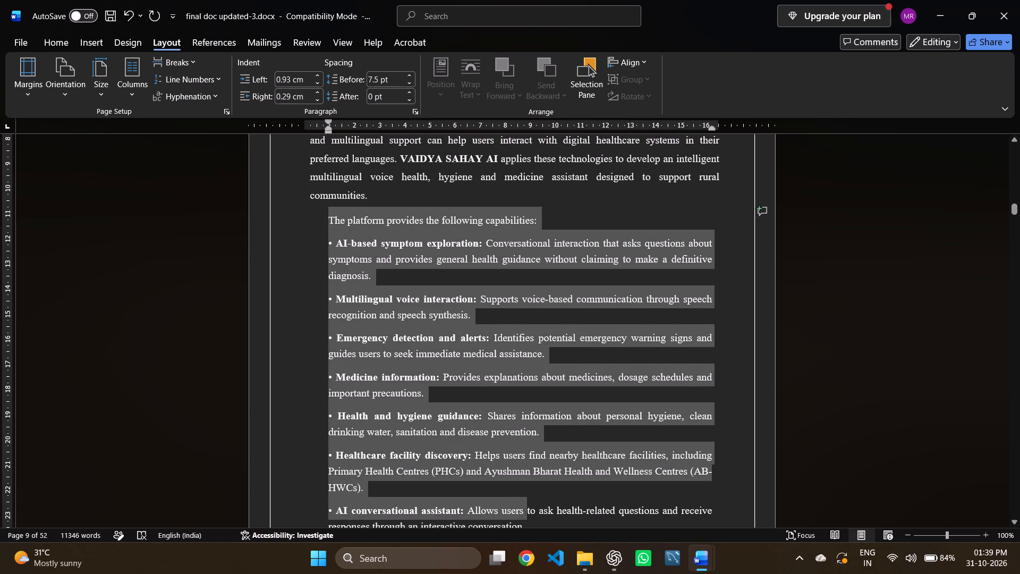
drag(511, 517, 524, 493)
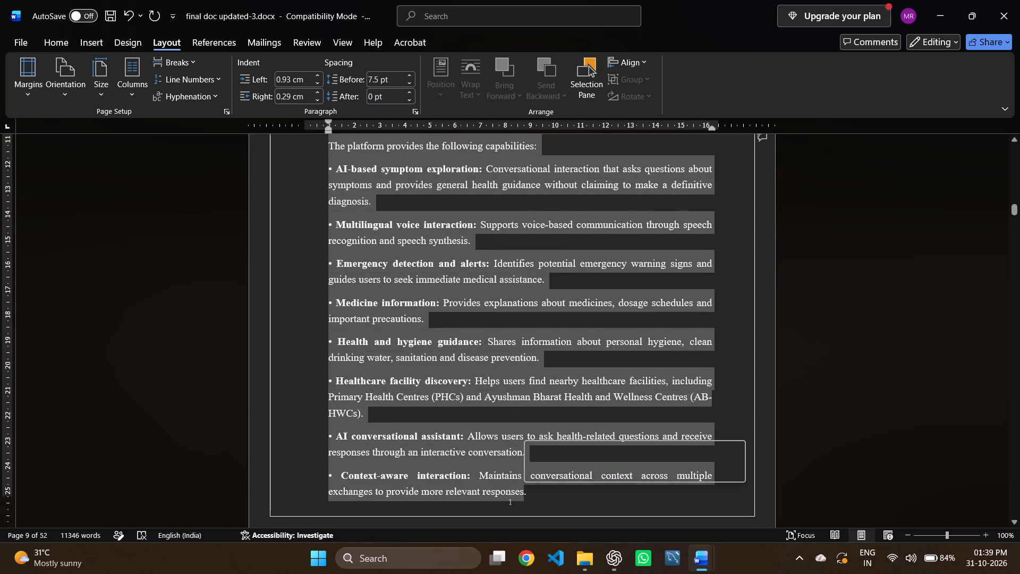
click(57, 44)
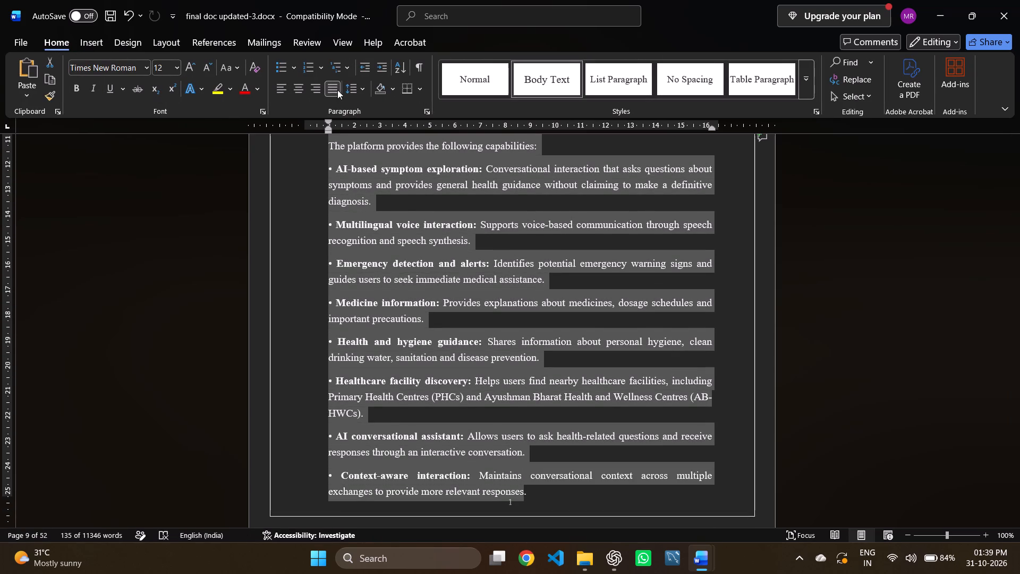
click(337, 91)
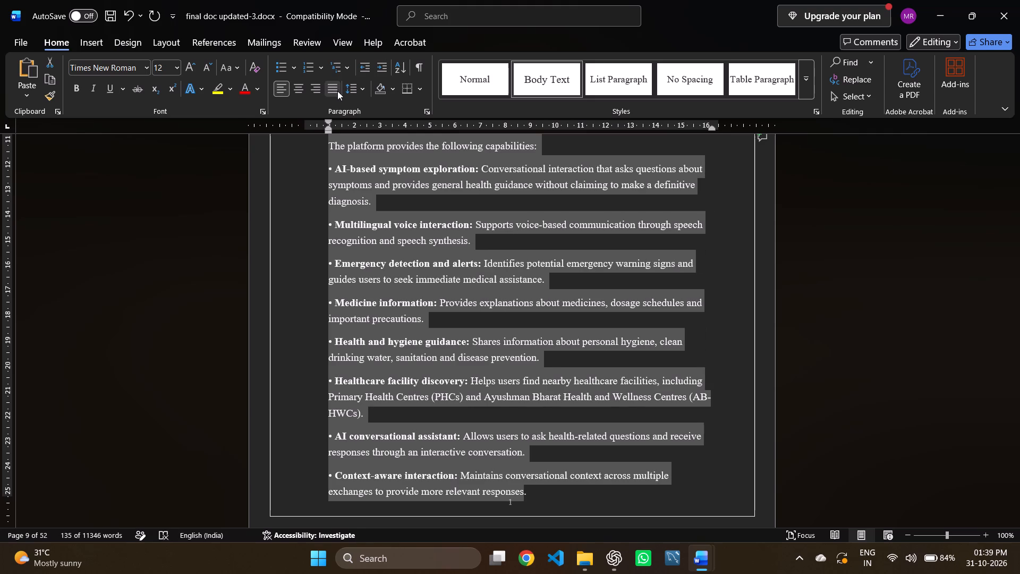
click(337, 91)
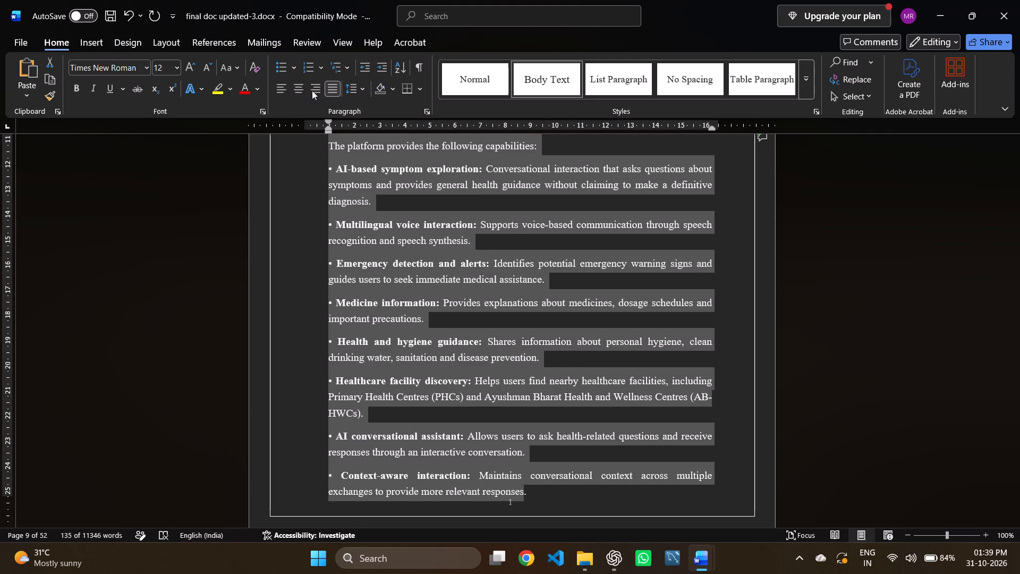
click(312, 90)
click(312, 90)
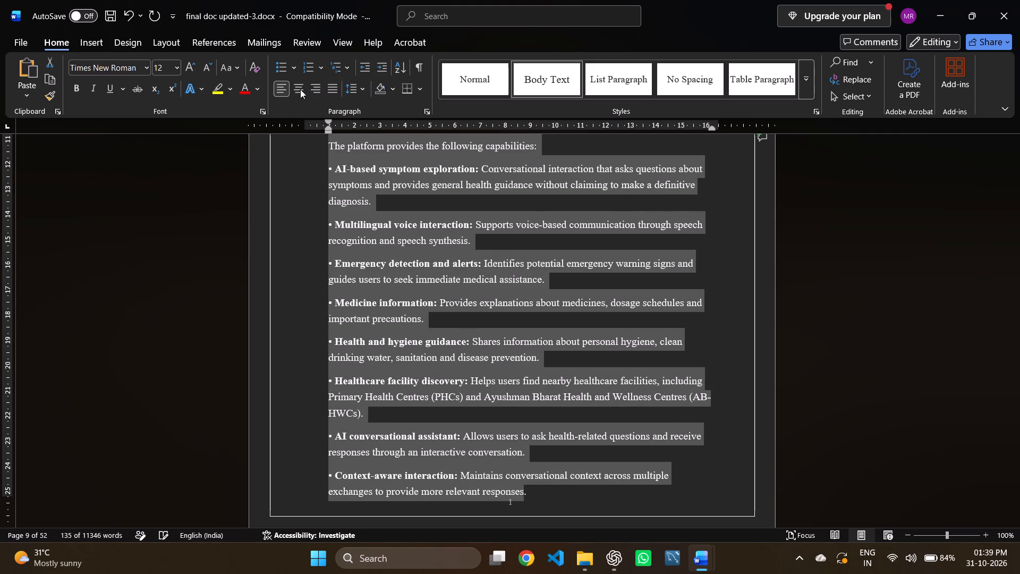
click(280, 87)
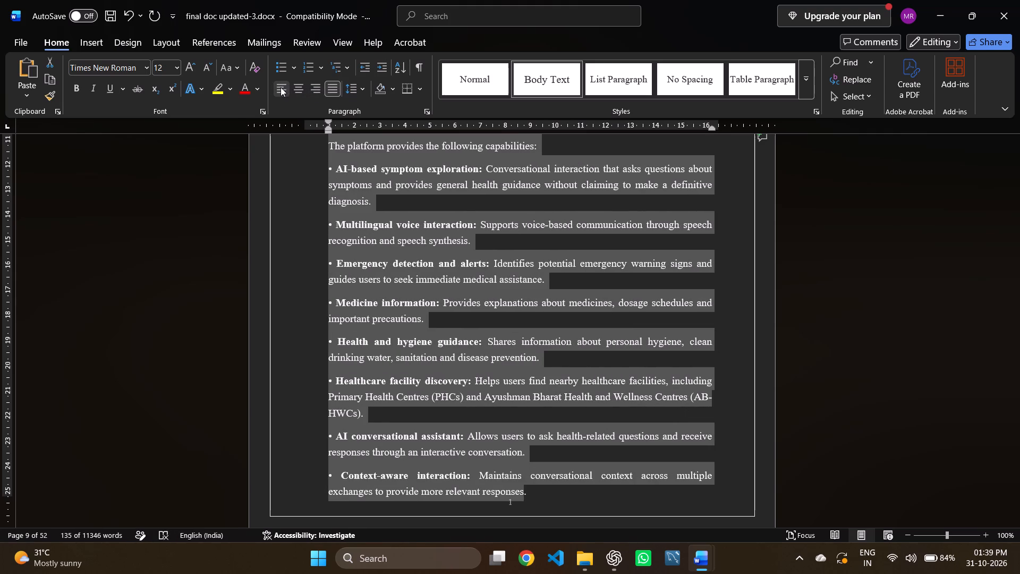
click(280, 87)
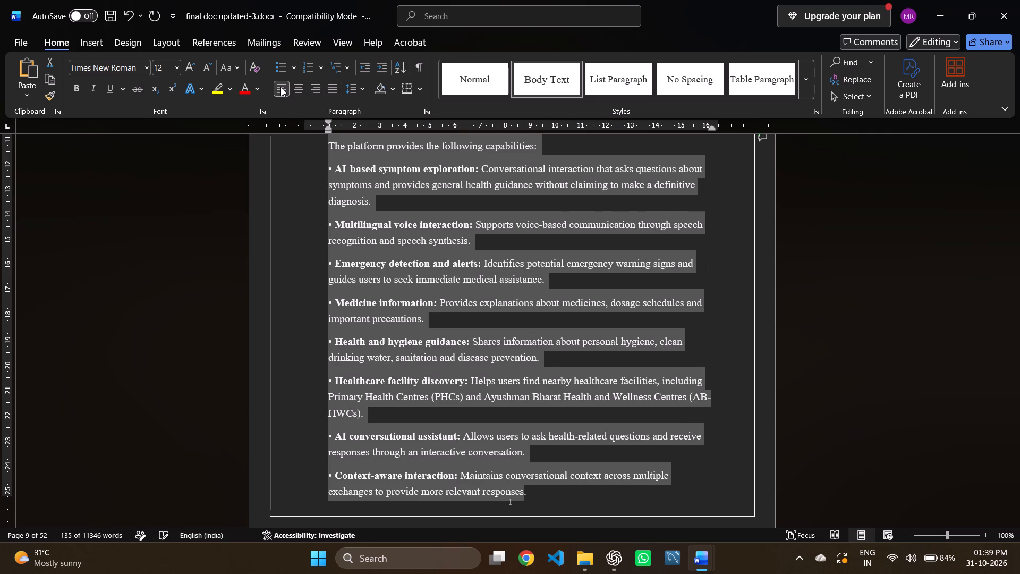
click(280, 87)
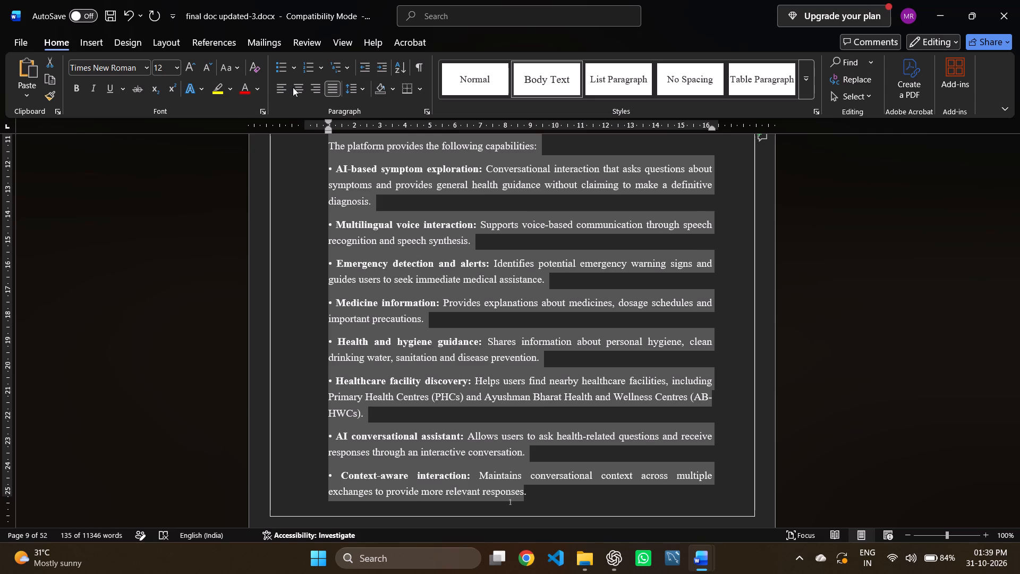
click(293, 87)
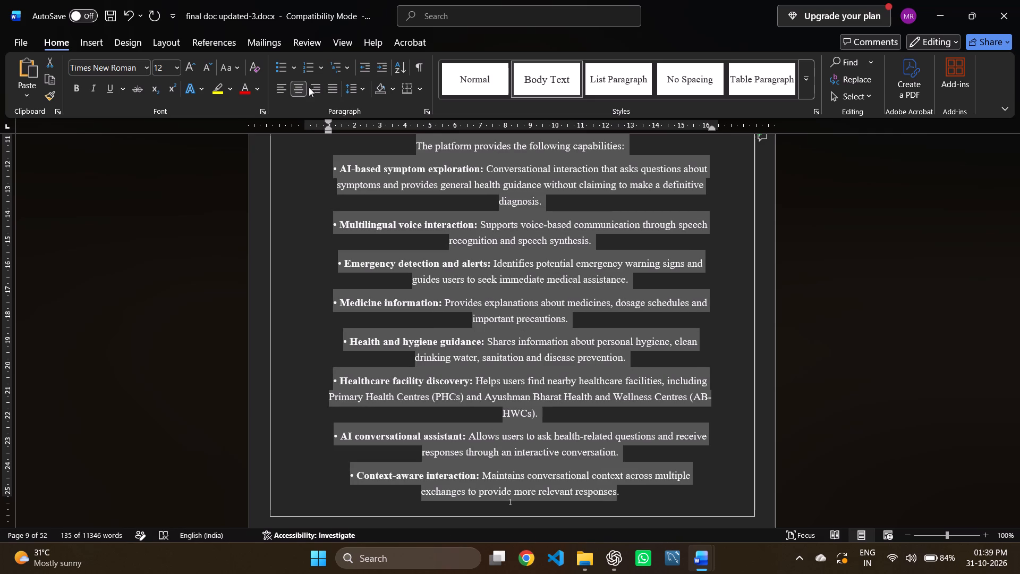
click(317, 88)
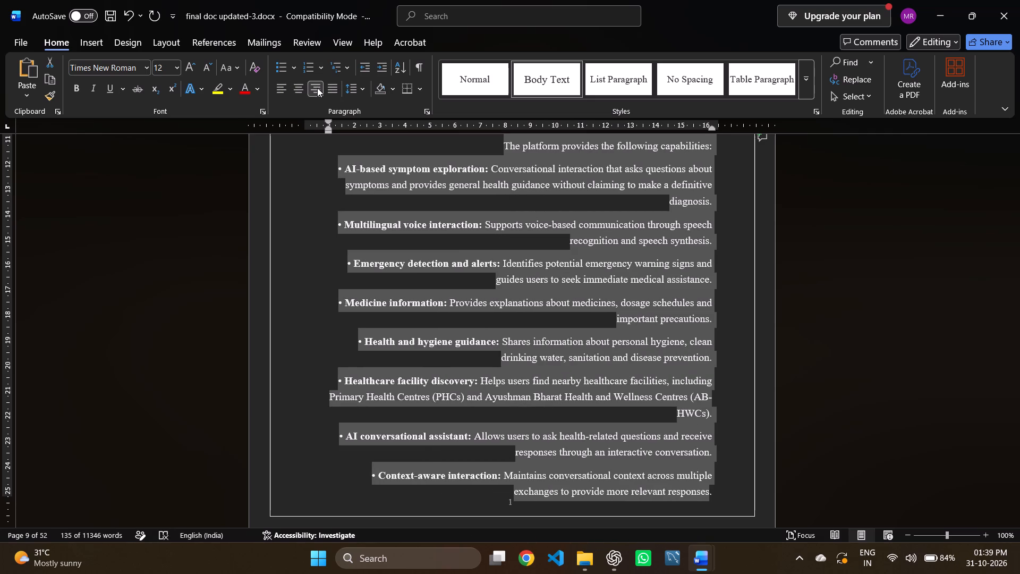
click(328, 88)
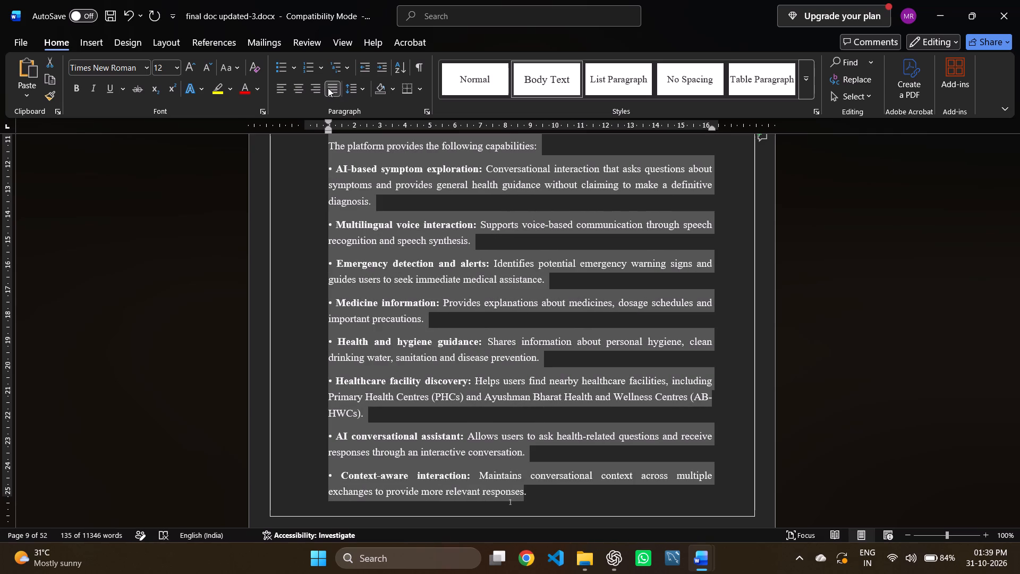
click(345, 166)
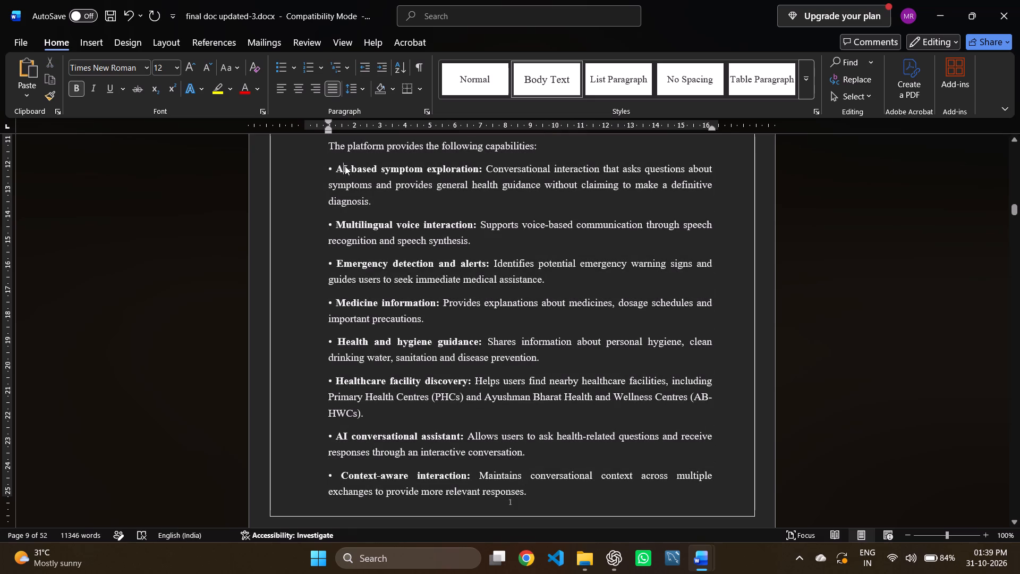
Set the left indent of the line "The platform provides the following capabilities:" to 0.1 cm.
scroll(394, 205, up, 3)
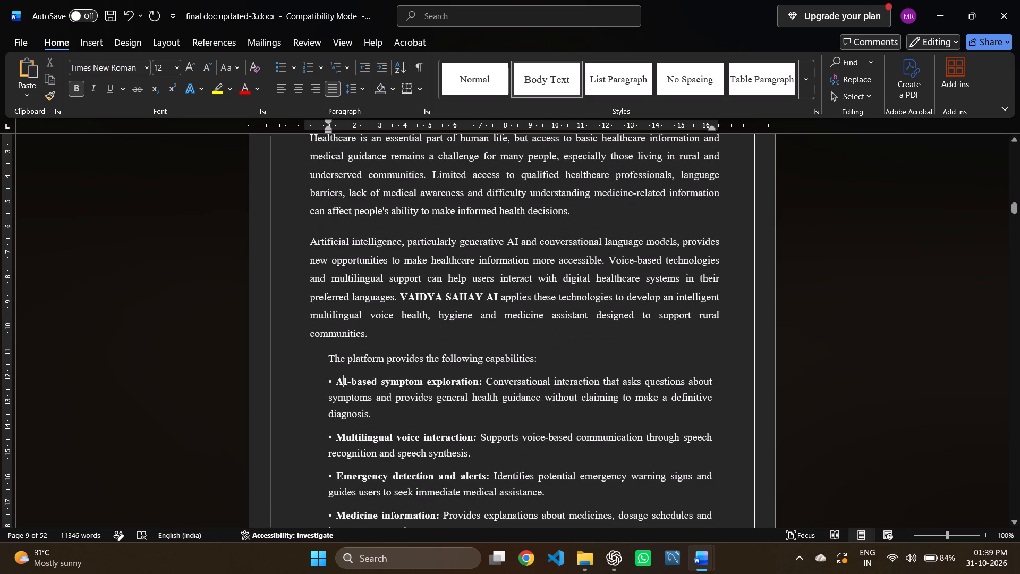
click(329, 358)
drag(543, 359, 488, 357)
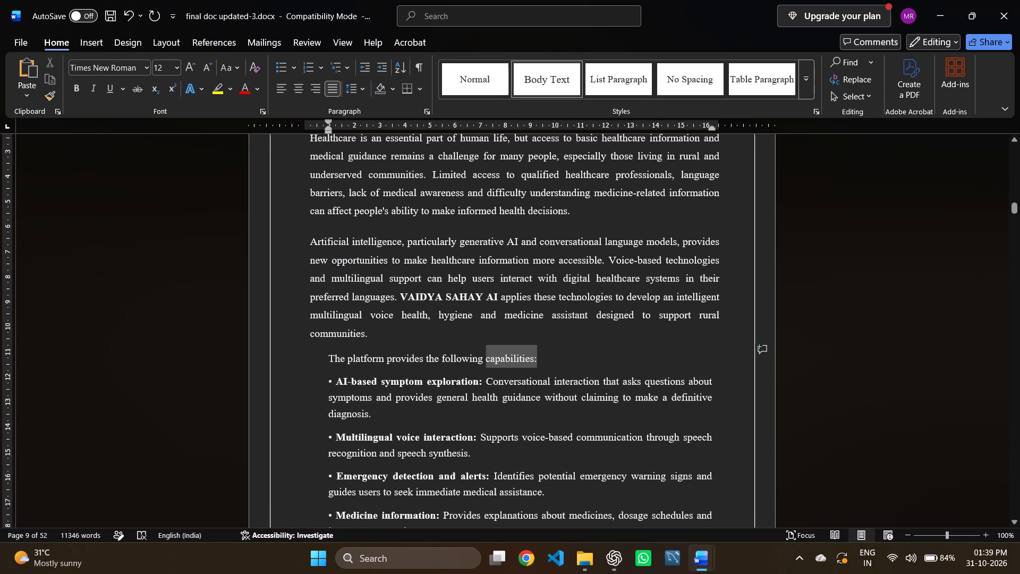
drag(488, 357, 429, 362)
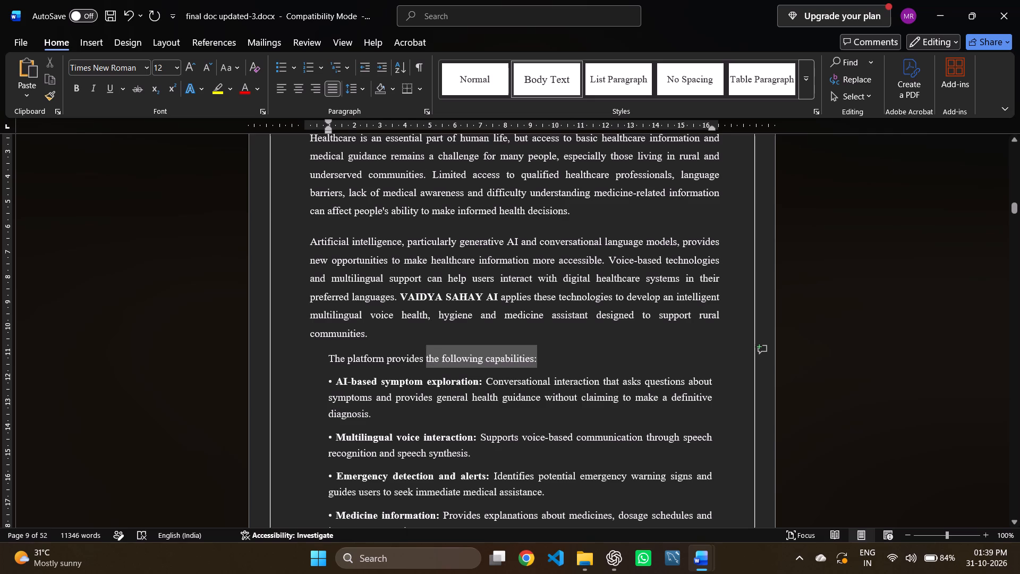
drag(429, 362, 331, 353)
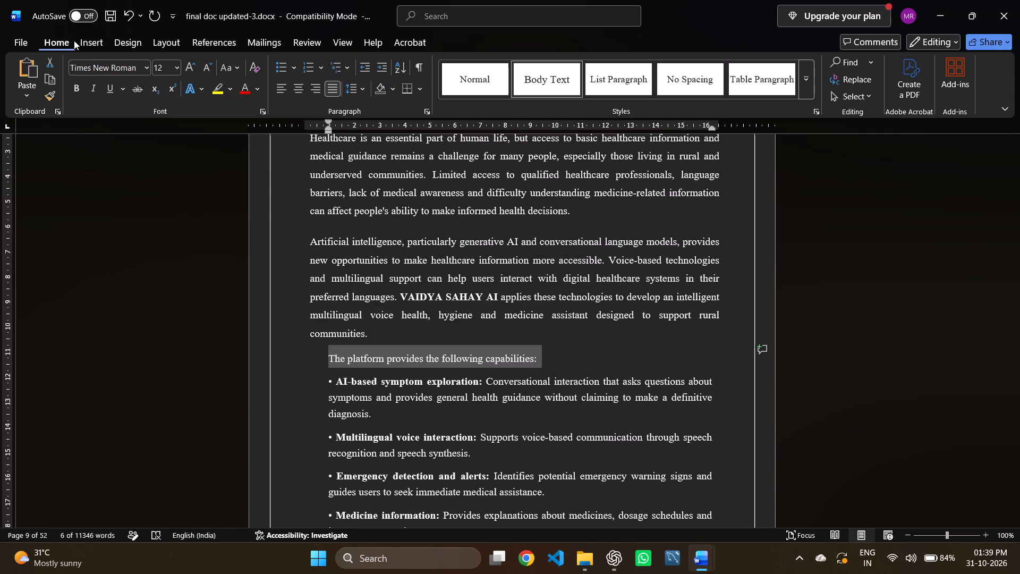
click(177, 49)
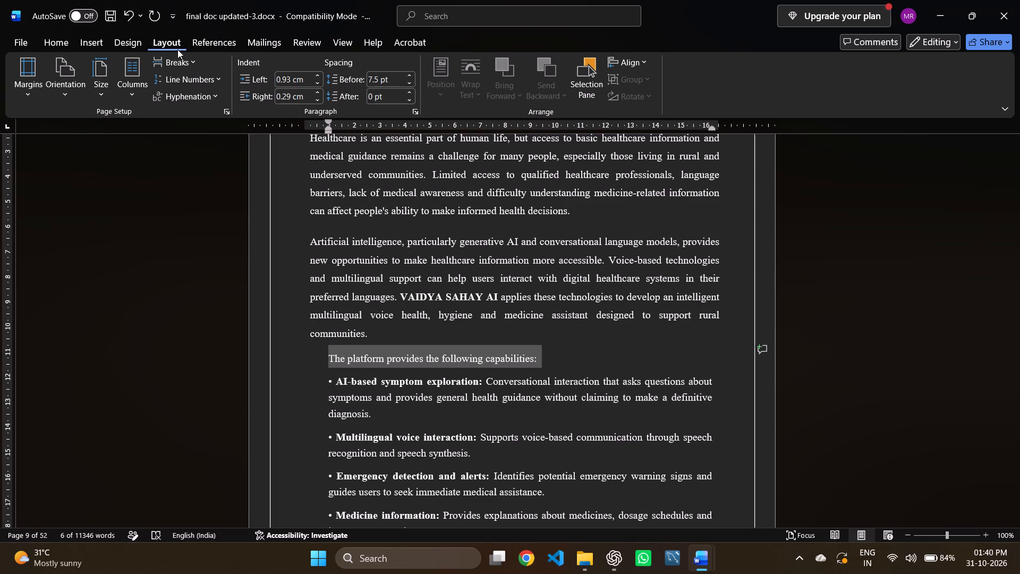
click(317, 82)
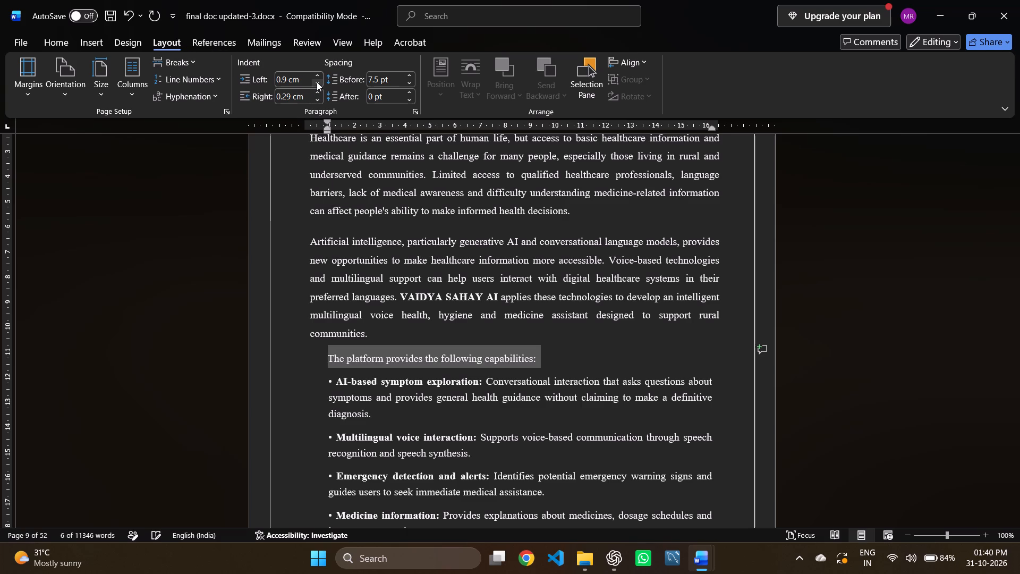
triple_click(317, 82)
triple_click(317, 82)
double_click(317, 82)
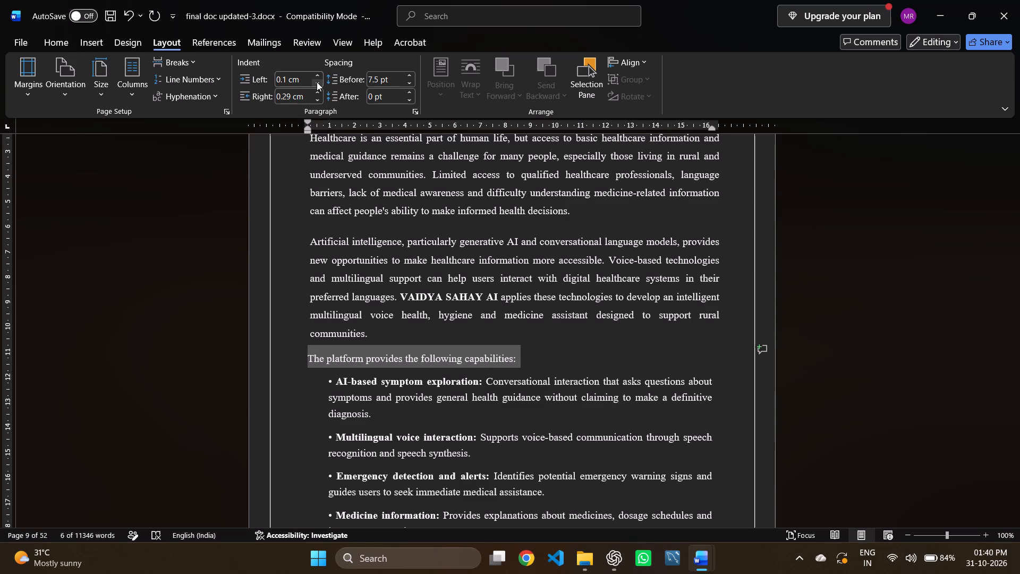
click(309, 348)
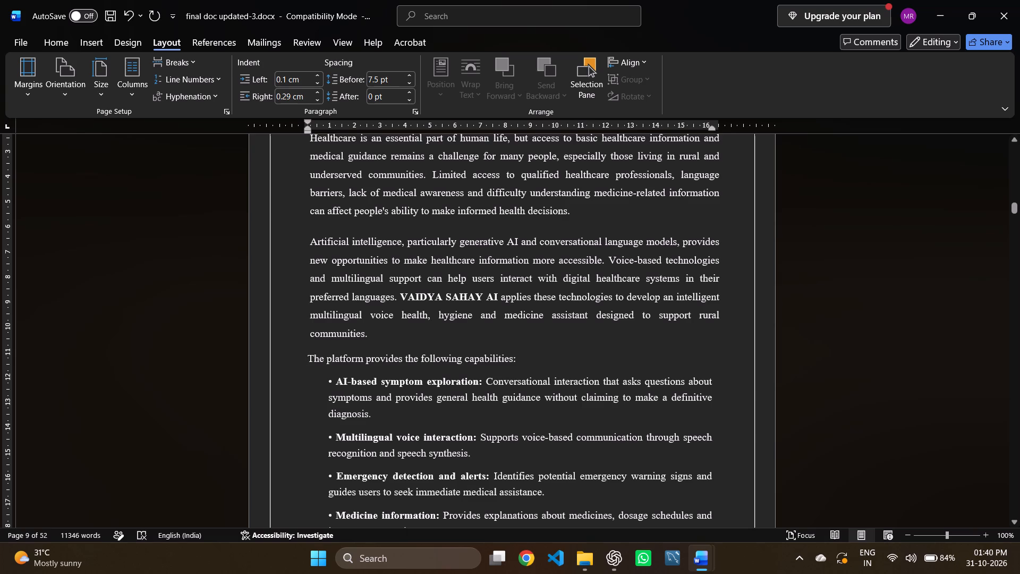
Set the right indent of the "AI-based symptom exploration" bullet paragraph to 0 cm.
drag(326, 399, 397, 393)
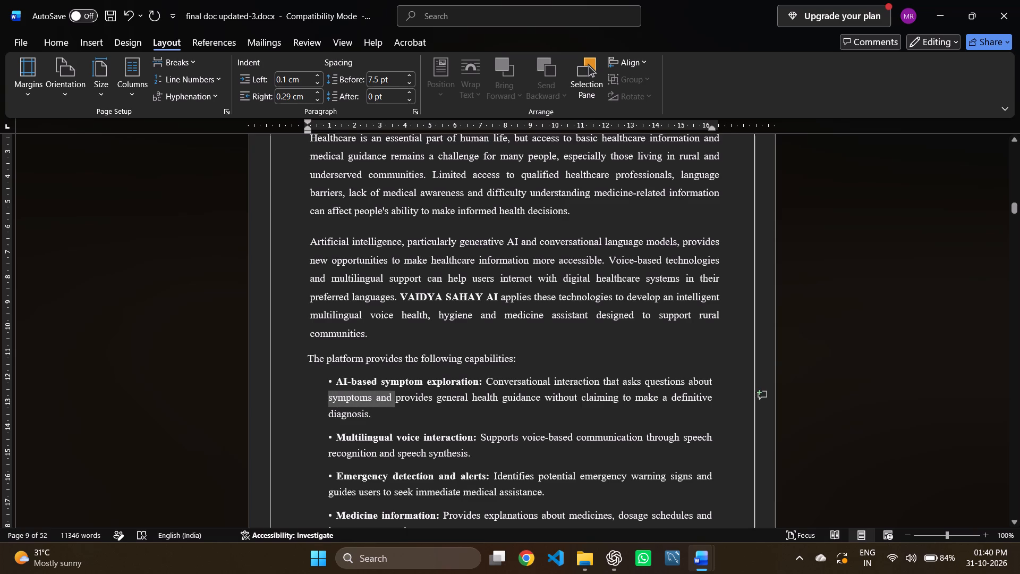
drag(397, 393, 675, 398)
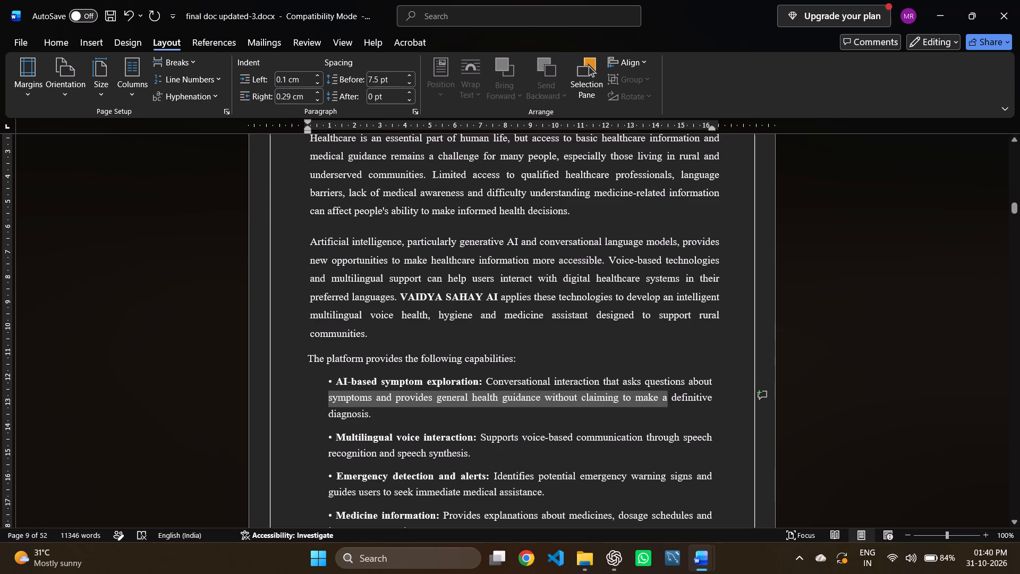
drag(675, 398, 711, 403)
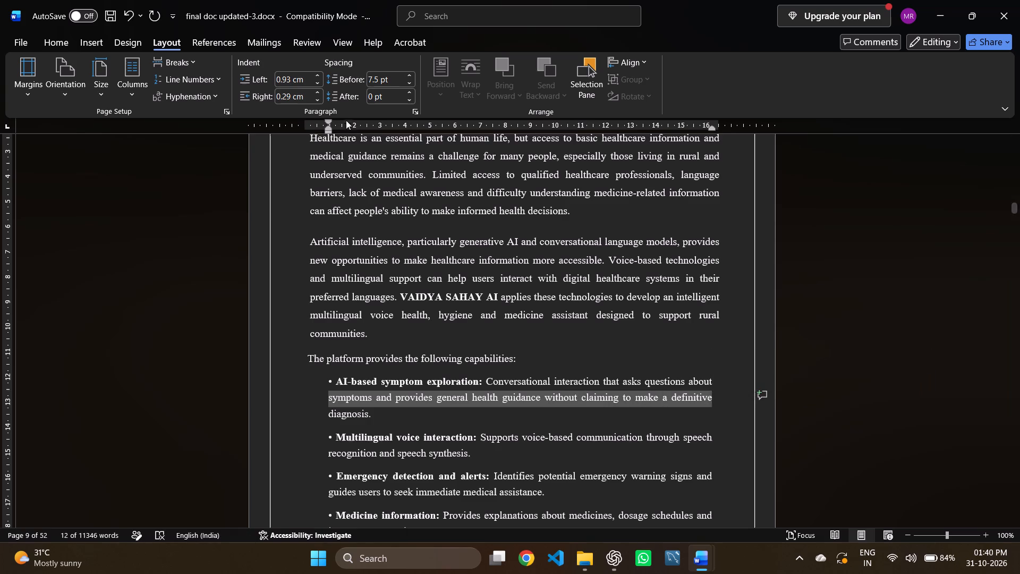
click(318, 91)
click(318, 91)
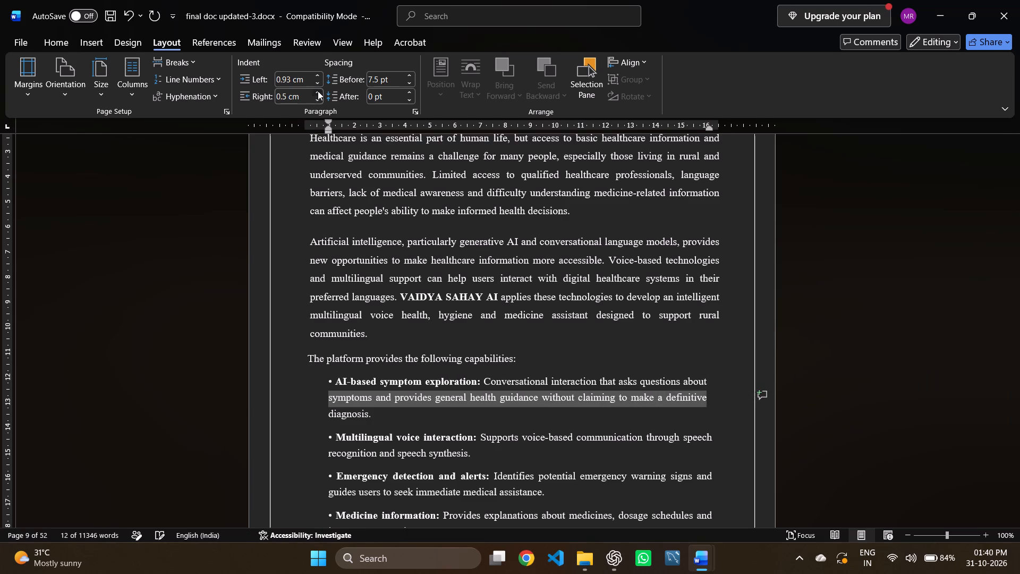
click(318, 91)
click(318, 91)
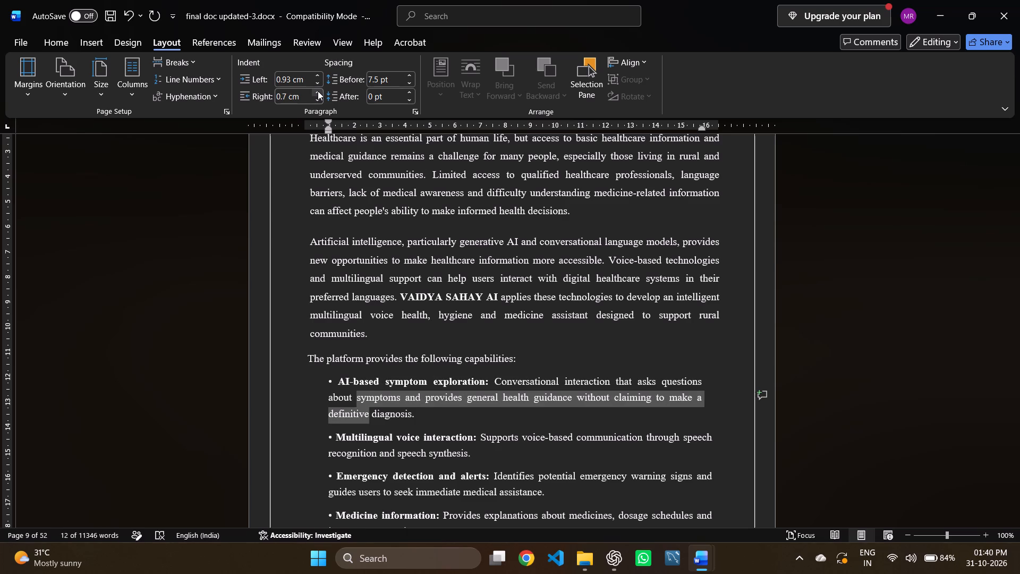
click(318, 91)
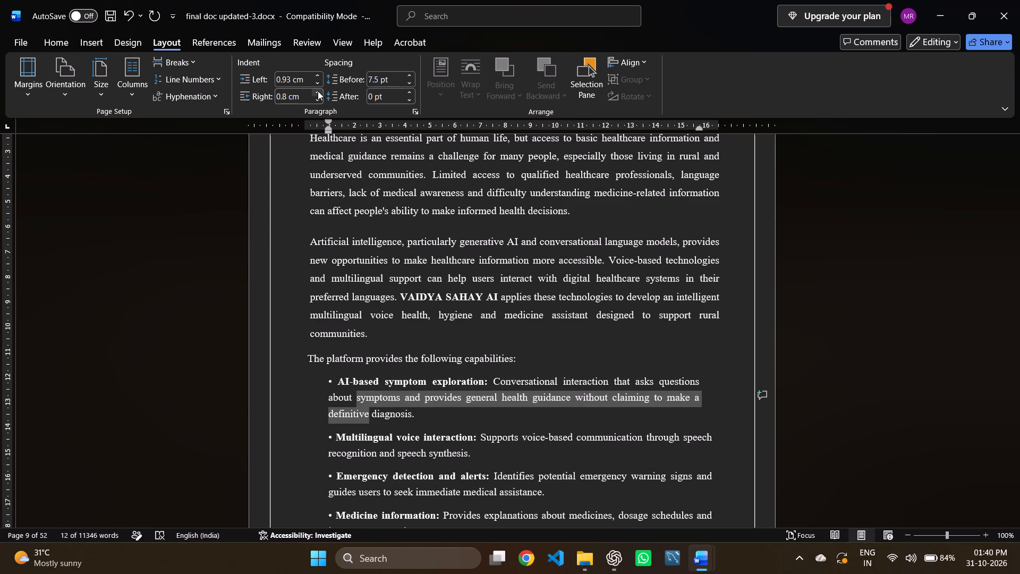
click(318, 91)
click(318, 91)
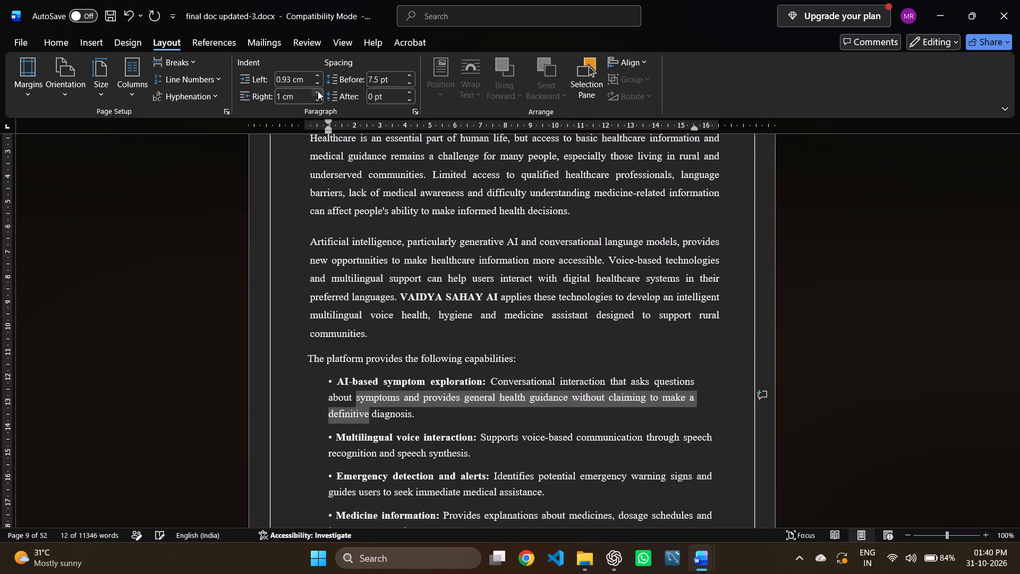
triple_click(318, 102)
triple_click(318, 102)
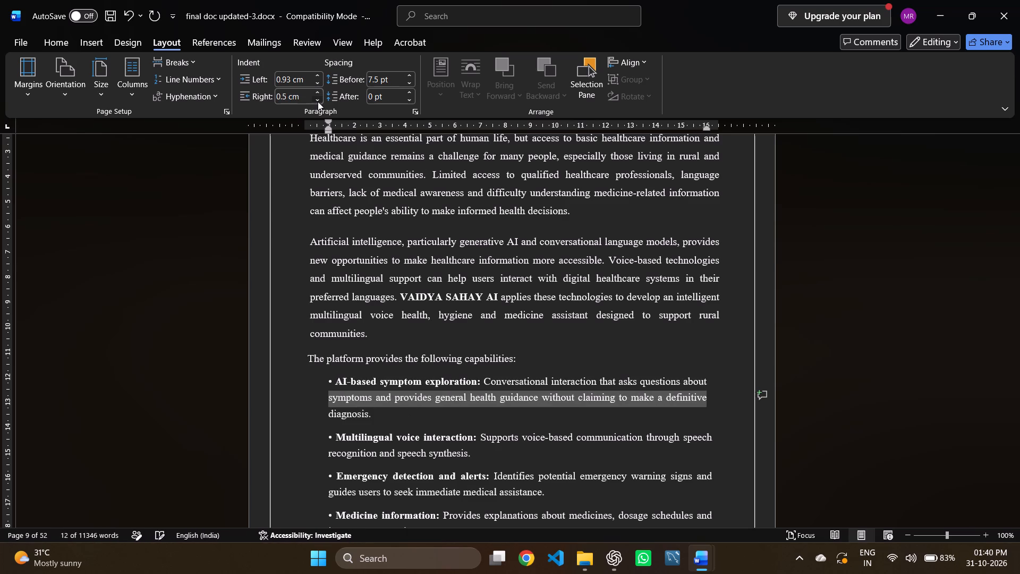
triple_click(318, 102)
triple_click(318, 102)
triple_click(318, 102)
double_click(318, 102)
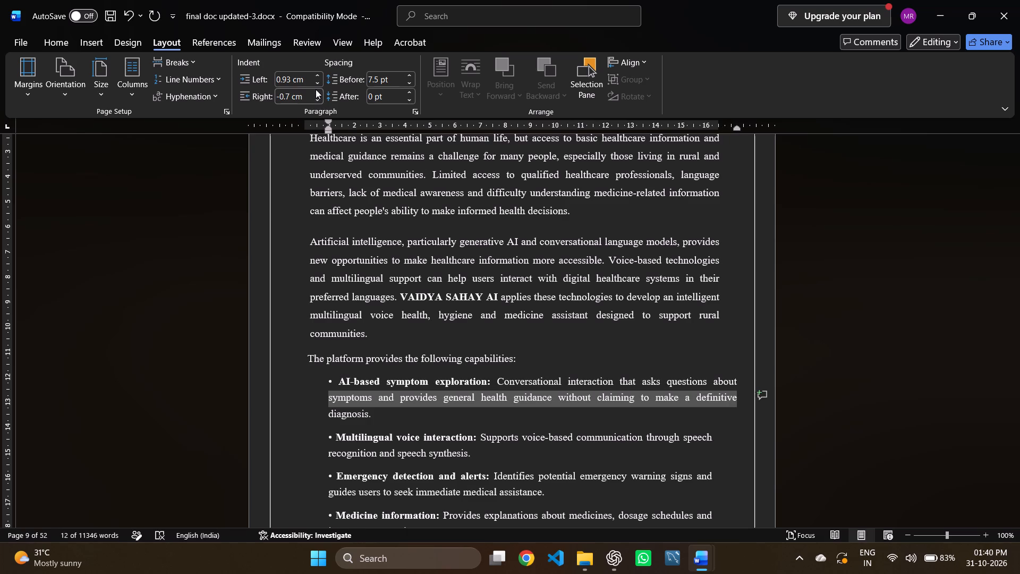
triple_click(316, 89)
triple_click(316, 89)
click(316, 89)
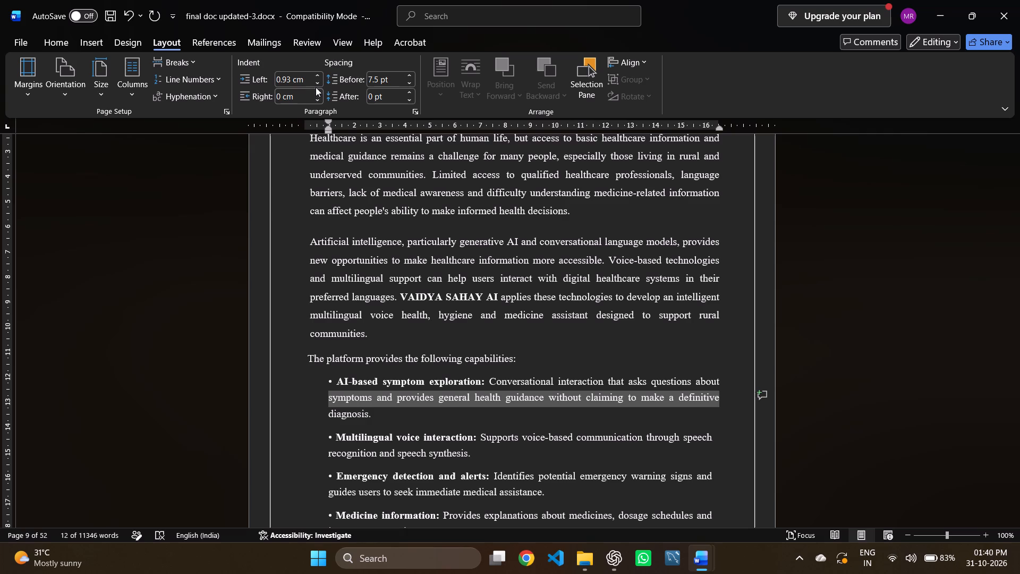
Set the left indent of the "AI-based symptom exploration" bullet paragraph to 0.7 cm.
click(316, 80)
triple_click(316, 80)
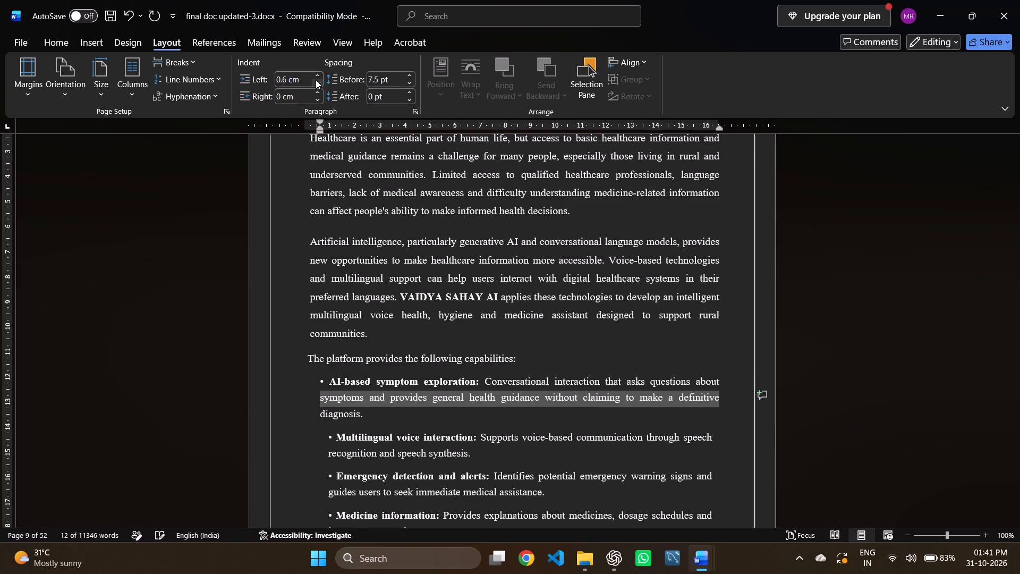
triple_click(316, 80)
double_click(316, 80)
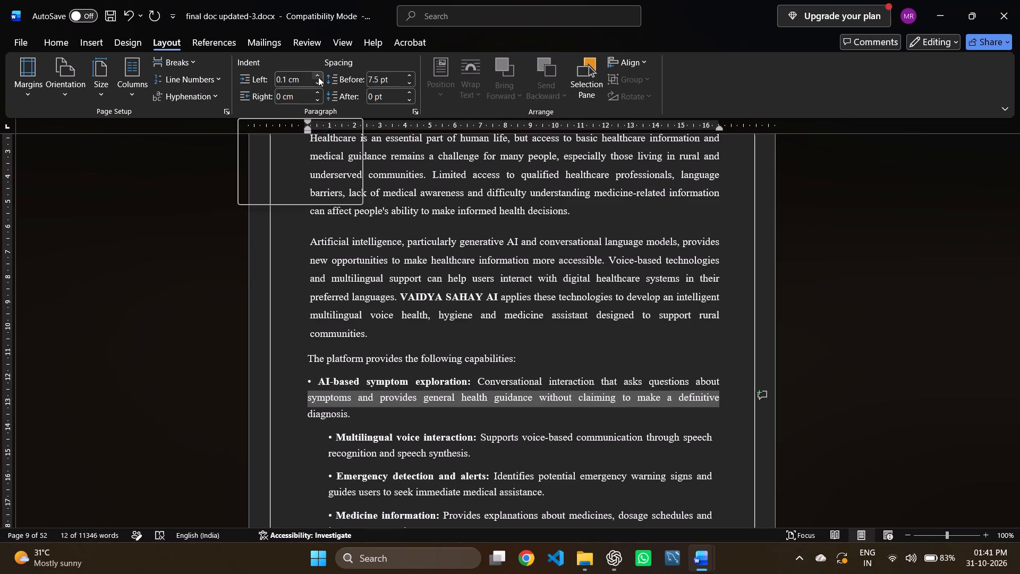
click(318, 77)
triple_click(318, 77)
double_click(318, 77)
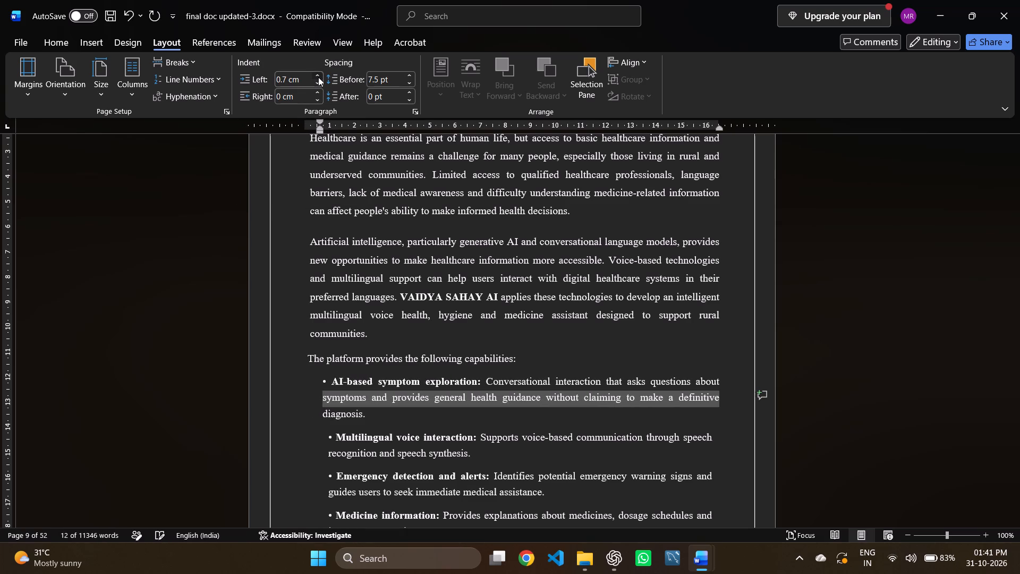
Set the right indent of the "AI-based symptom exploration" bullet paragraph to 0.1 cm.
click(367, 413)
drag(367, 413, 338, 402)
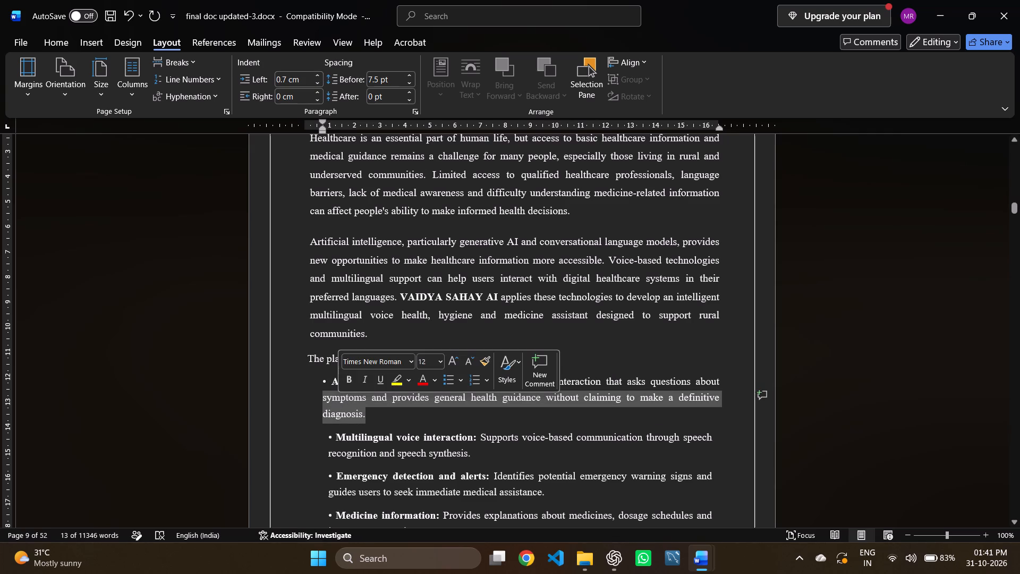
click(313, 102)
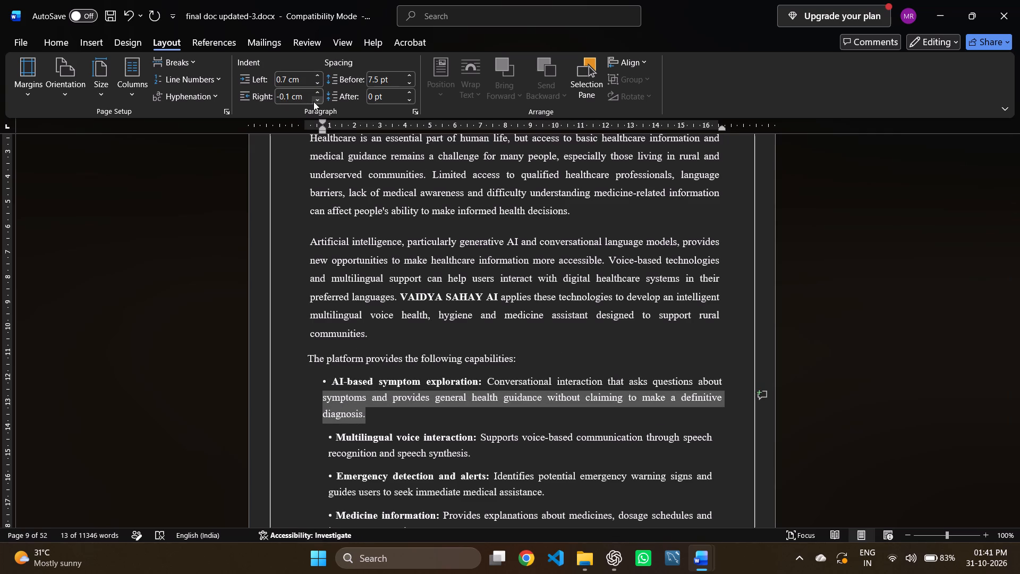
click(316, 87)
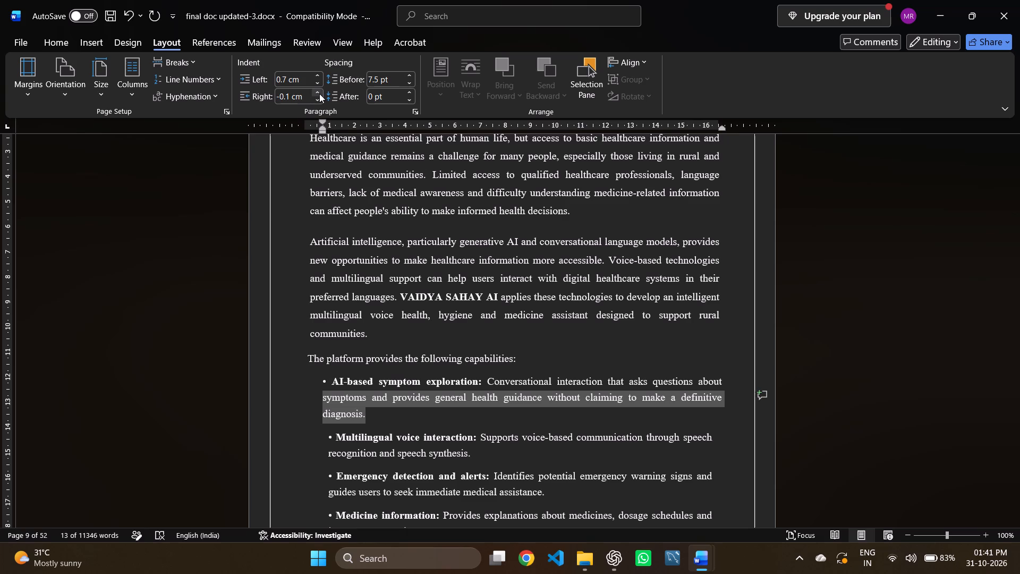
click(319, 94)
triple_click(319, 94)
triple_click(319, 94)
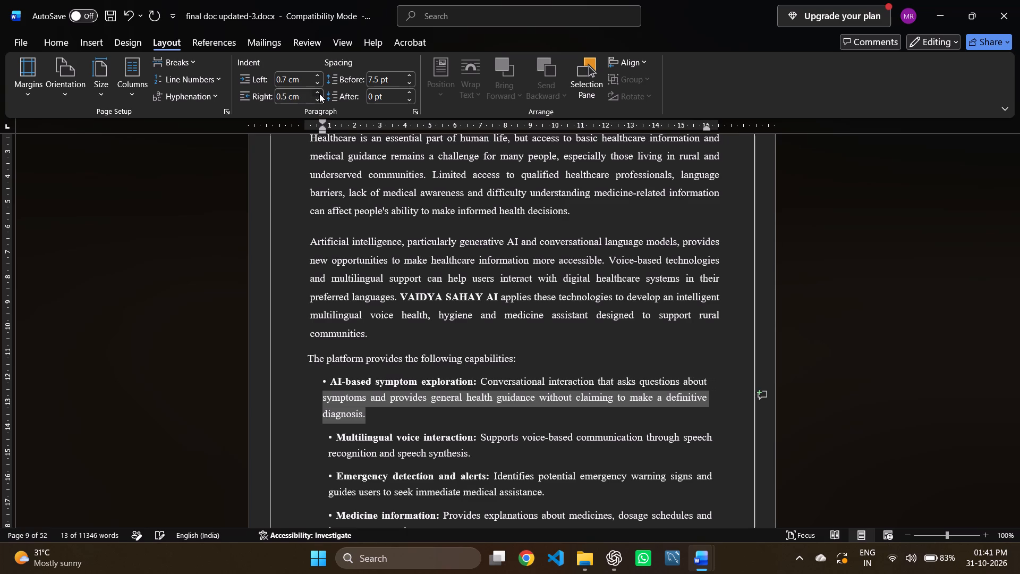
triple_click(319, 94)
triple_click(319, 94)
double_click(319, 94)
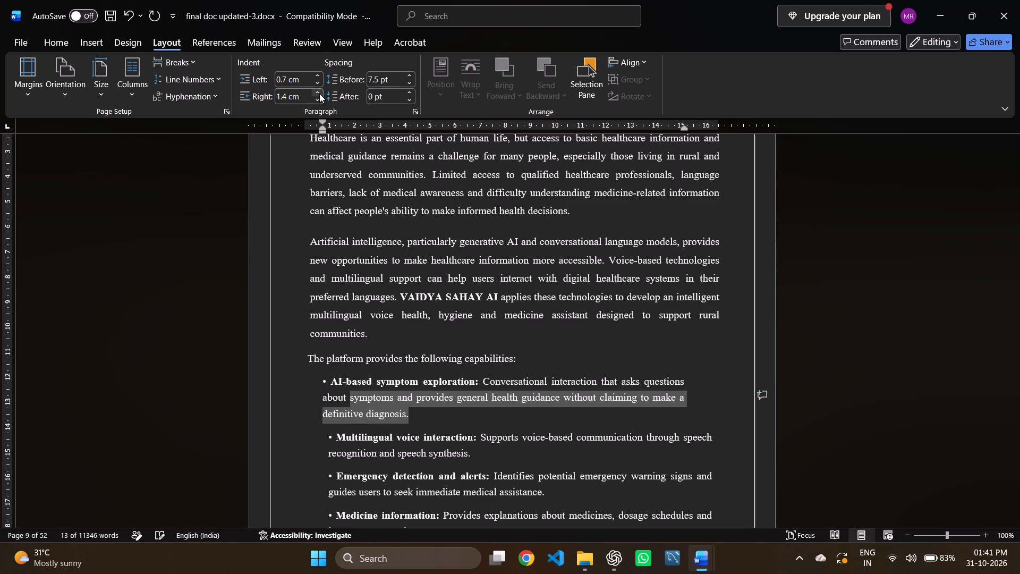
click(319, 100)
triple_click(319, 100)
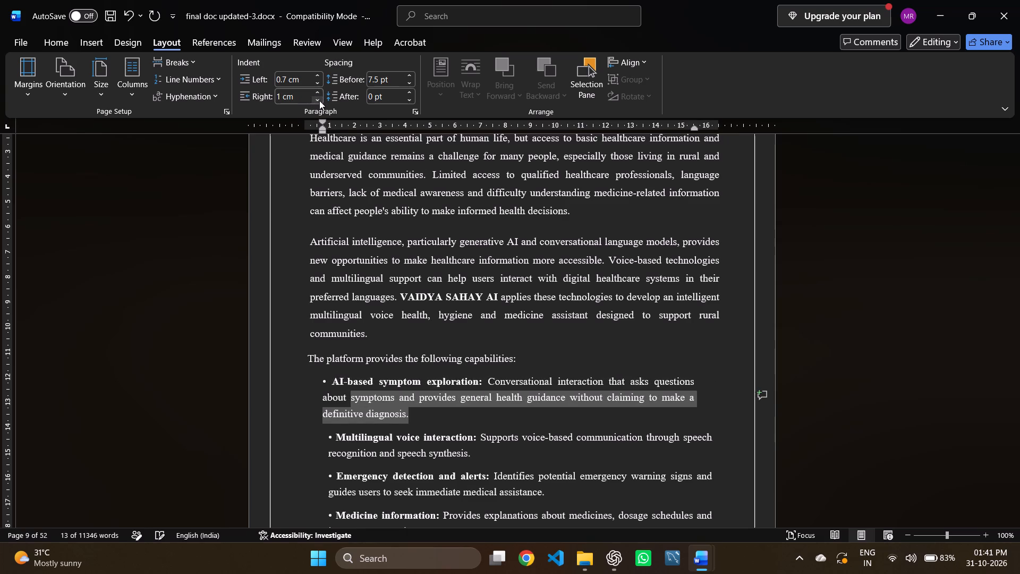
triple_click(319, 100)
triple_click(319, 100)
click(319, 100)
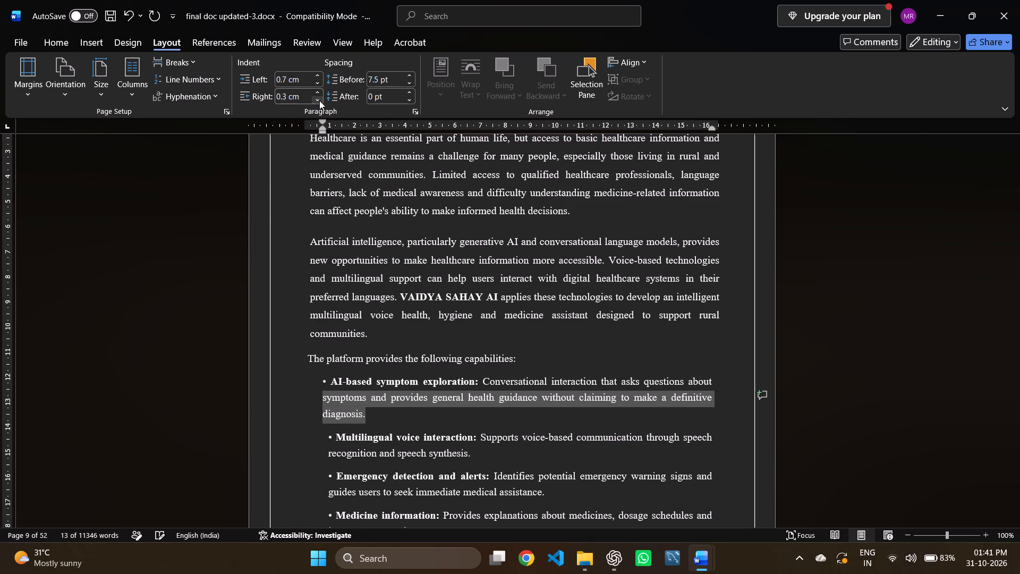
click(319, 100)
click(319, 100)
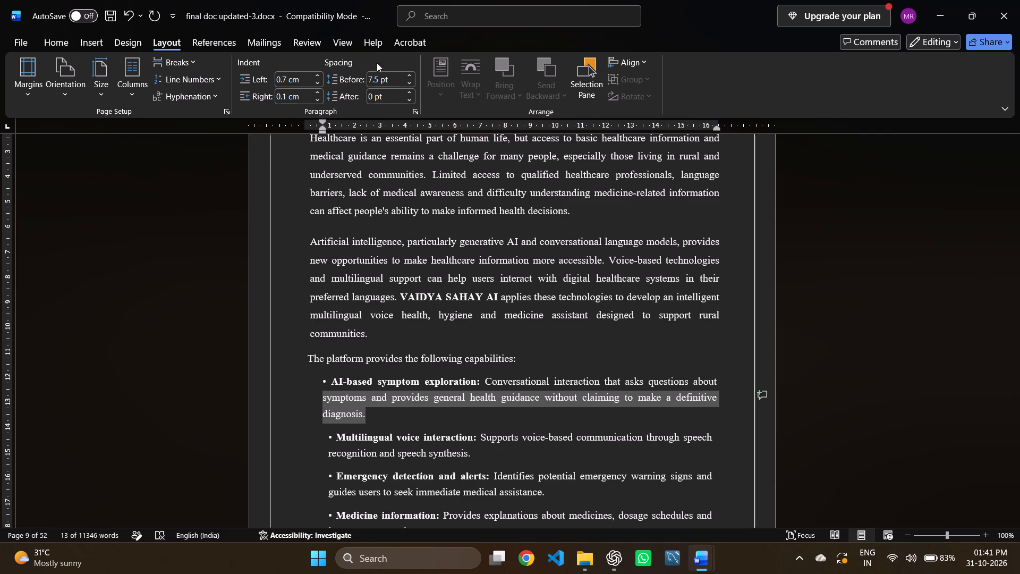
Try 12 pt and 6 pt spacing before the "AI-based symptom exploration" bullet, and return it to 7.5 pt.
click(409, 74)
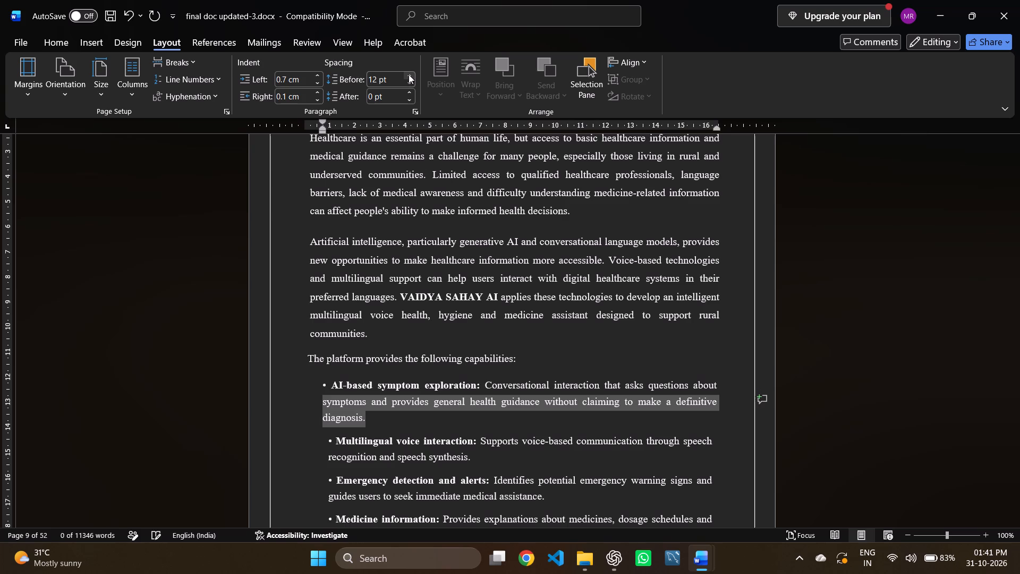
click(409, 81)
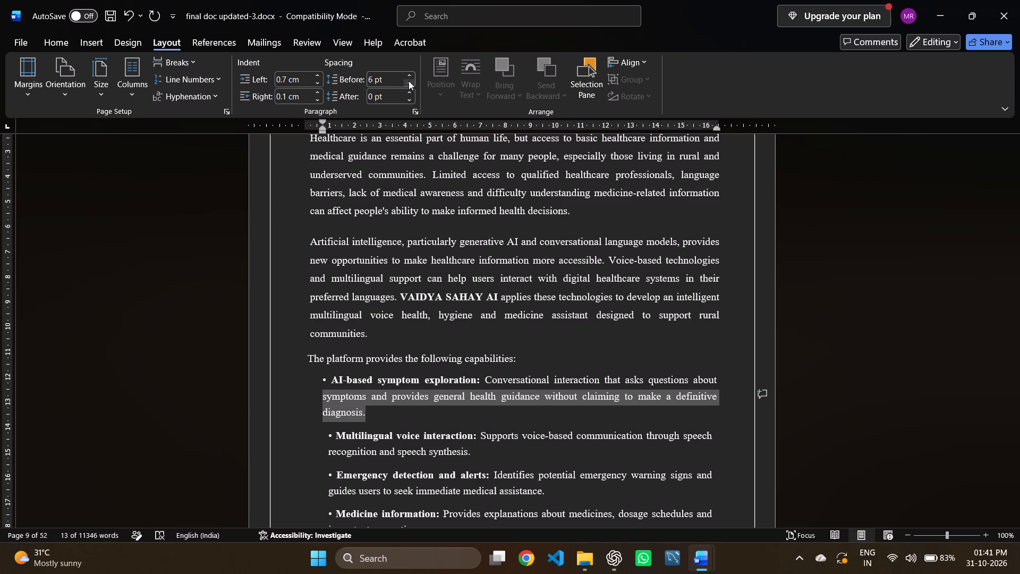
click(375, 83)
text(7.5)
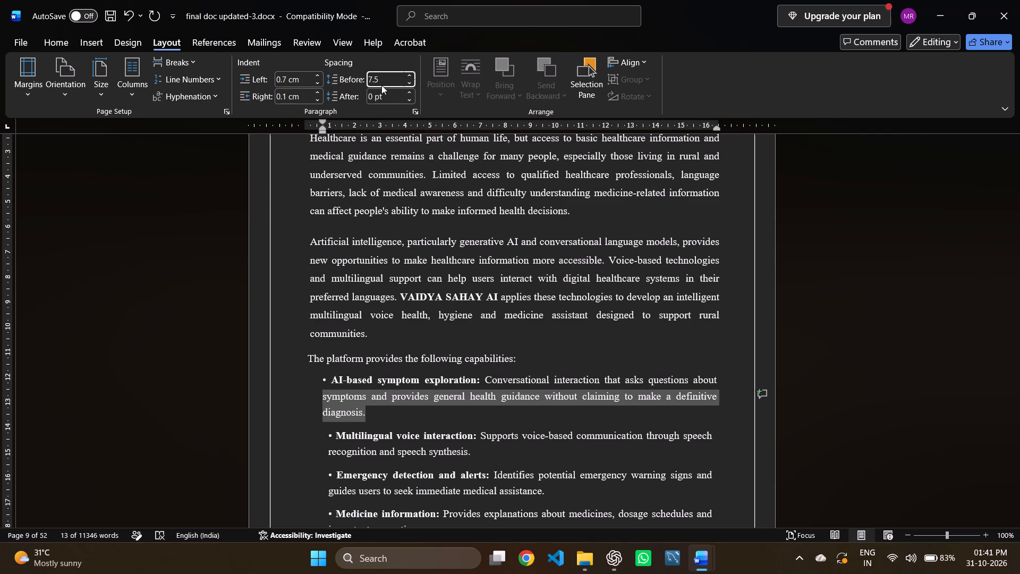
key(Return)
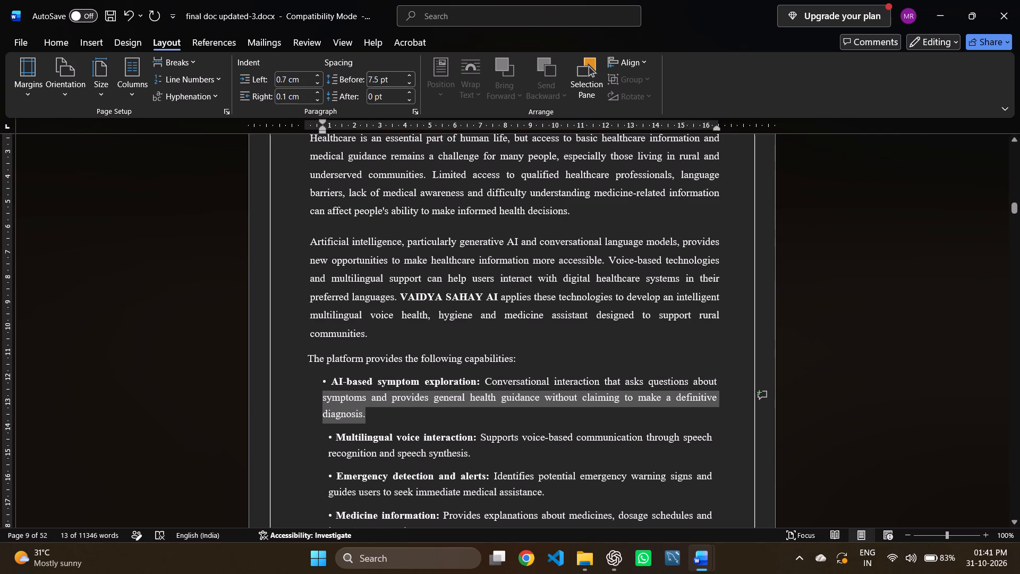
Set the right indent of the line "The platform provides the following capabilities:" to -0.2 cm.
click(373, 424)
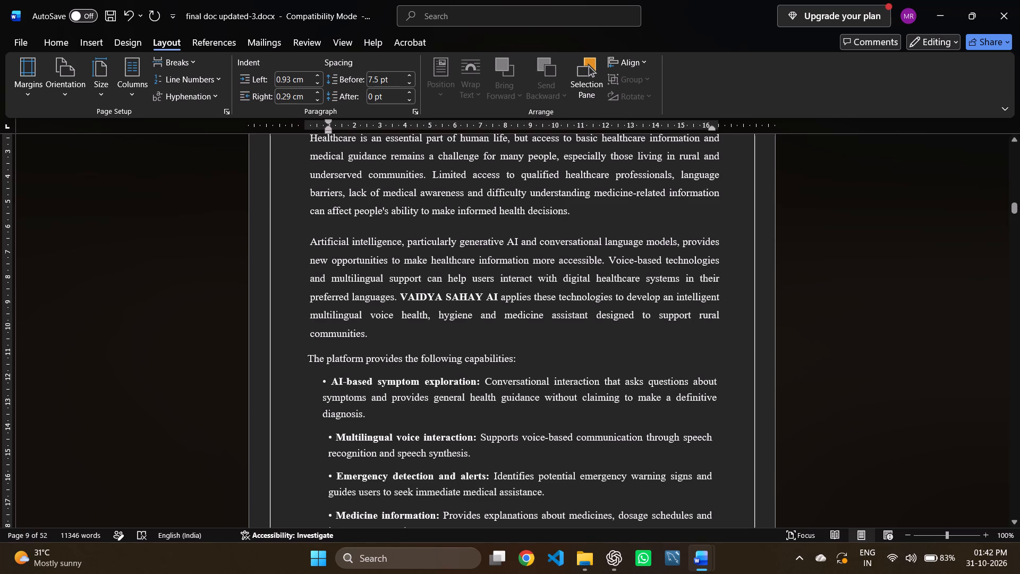
click(303, 358)
click(318, 92)
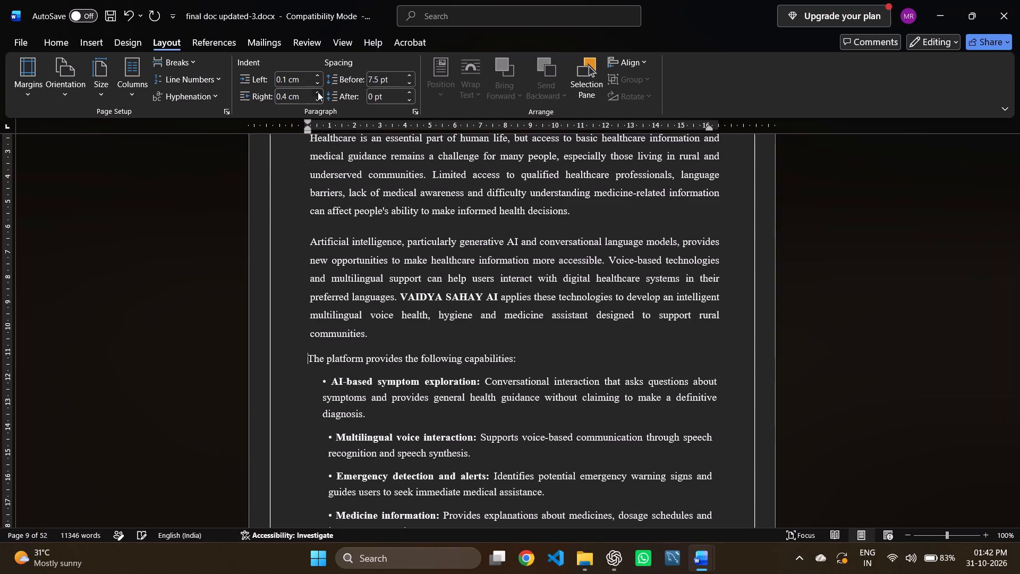
click(318, 92)
click(318, 92)
click(318, 92)
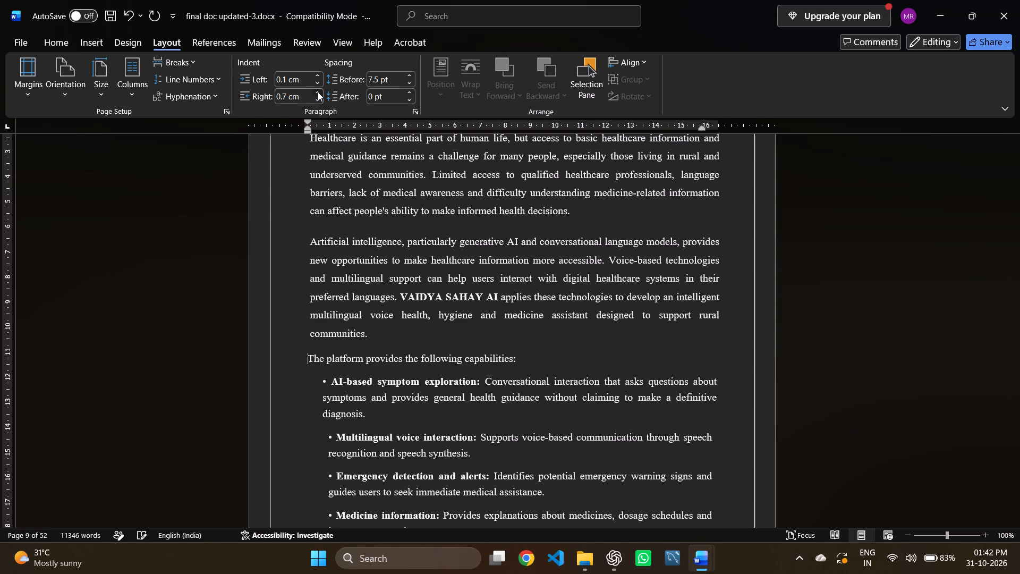
triple_click(318, 92)
triple_click(318, 92)
triple_click(318, 92)
triple_click(318, 92)
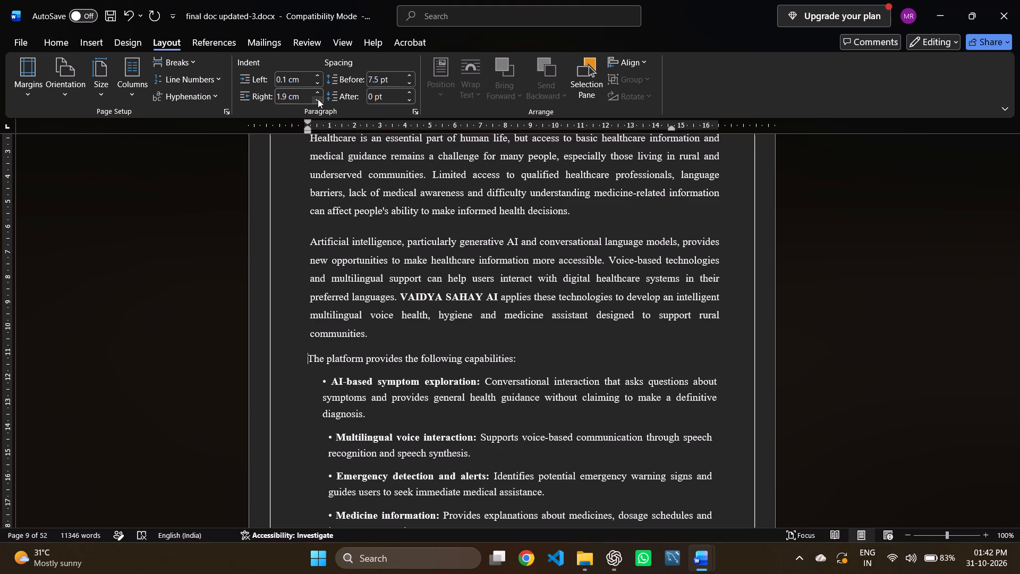
triple_click(318, 99)
triple_click(318, 99)
triple_click(318, 99)
triple_click(318, 99)
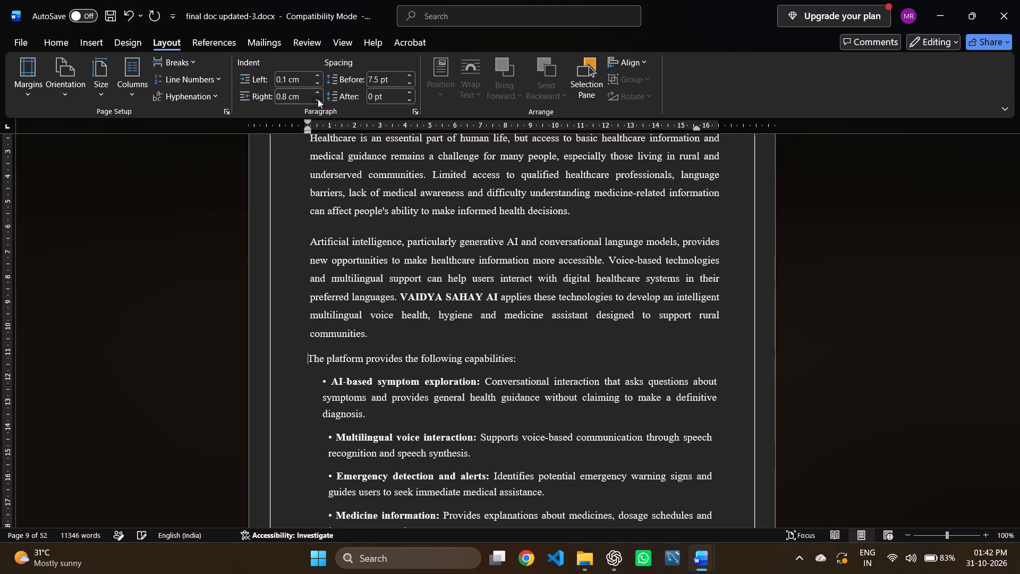
triple_click(318, 99)
double_click(318, 99)
triple_click(318, 99)
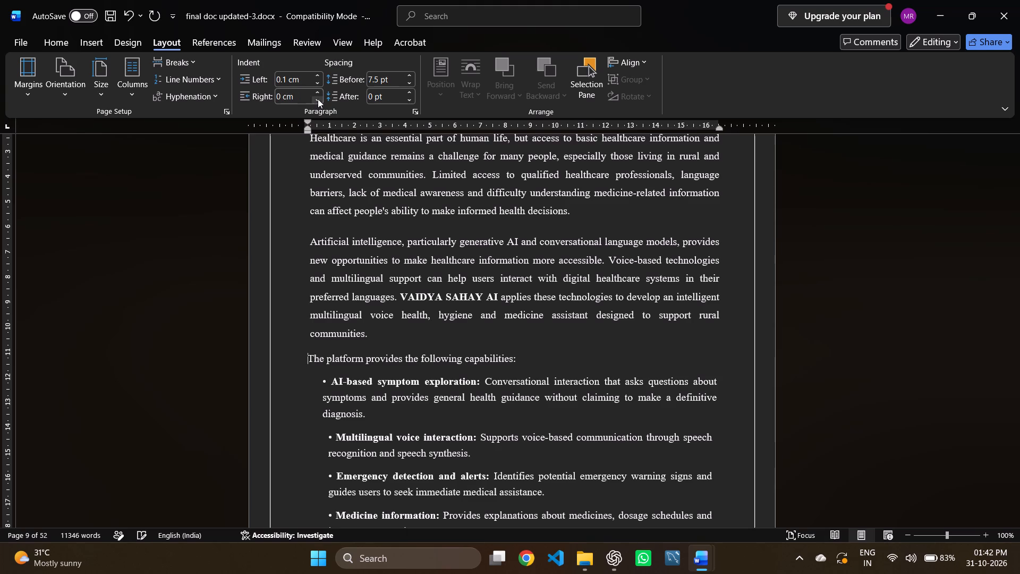
double_click(318, 99)
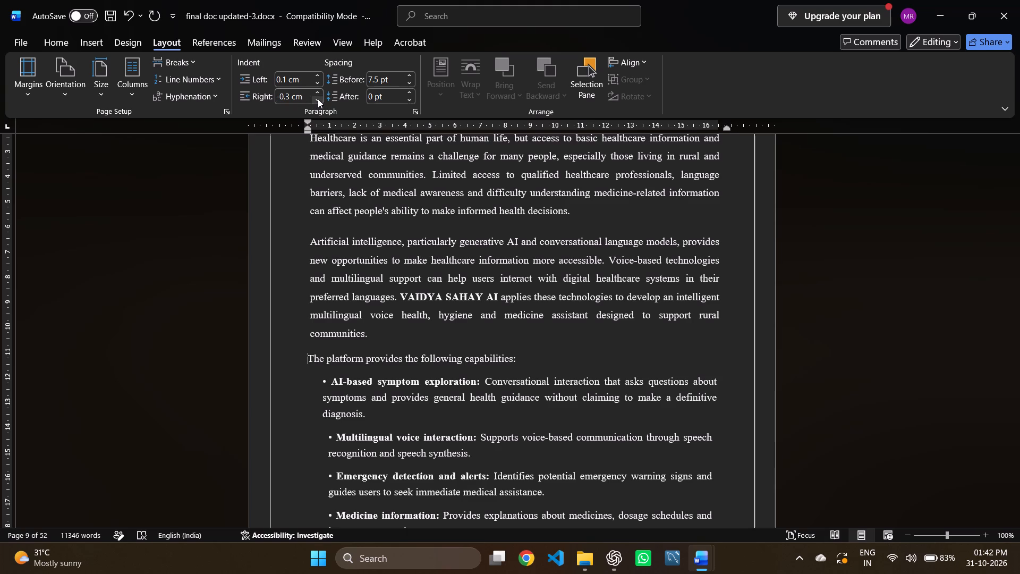
click(318, 94)
Set the left indent of the line "The platform provides the following capabilities:" to 0.3 cm.
click(316, 77)
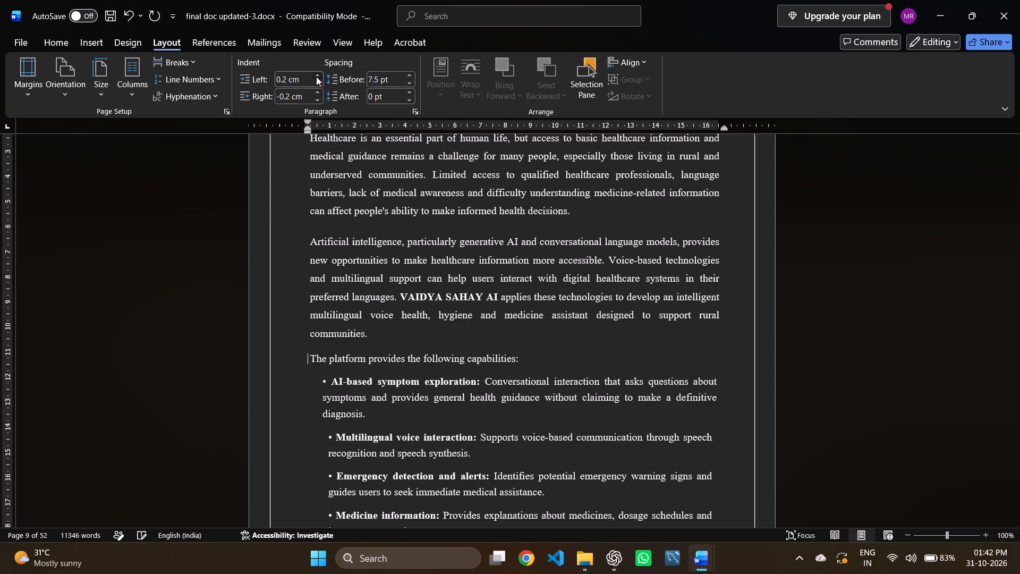
click(316, 77)
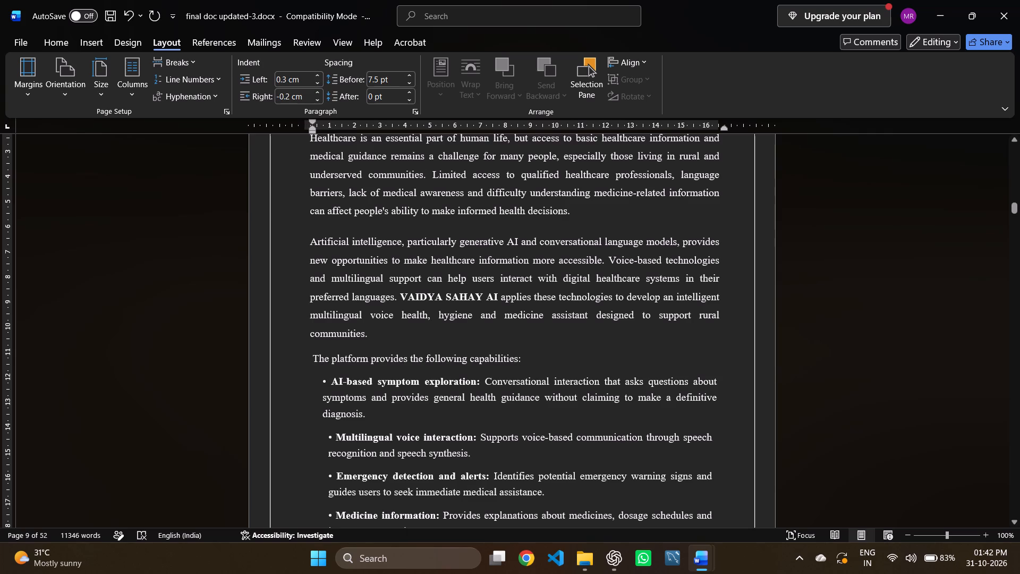
Set the left indent of the "AI-based symptom exploration" bullet paragraph to 0.3 cm.
click(330, 381)
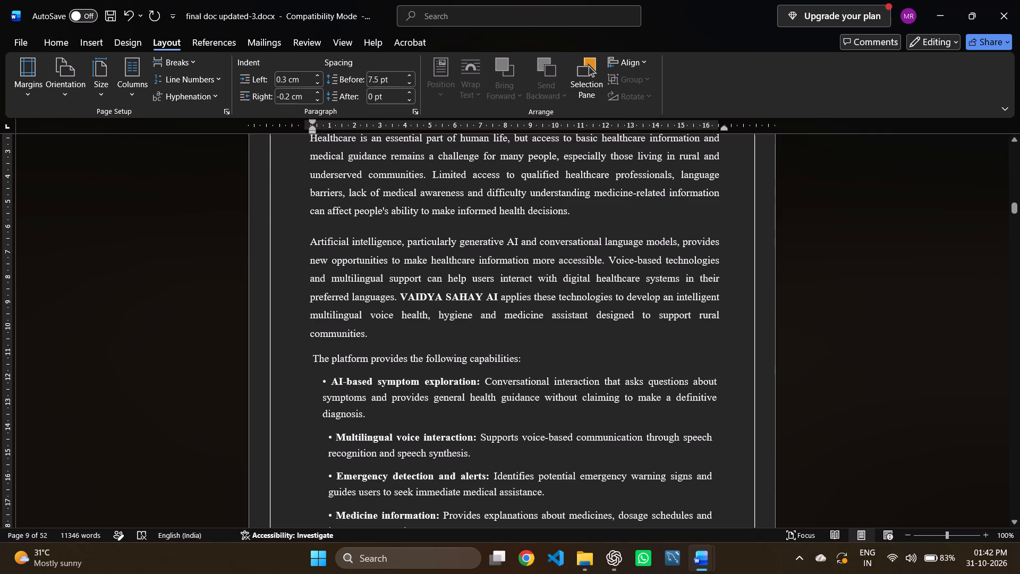
click(330, 381)
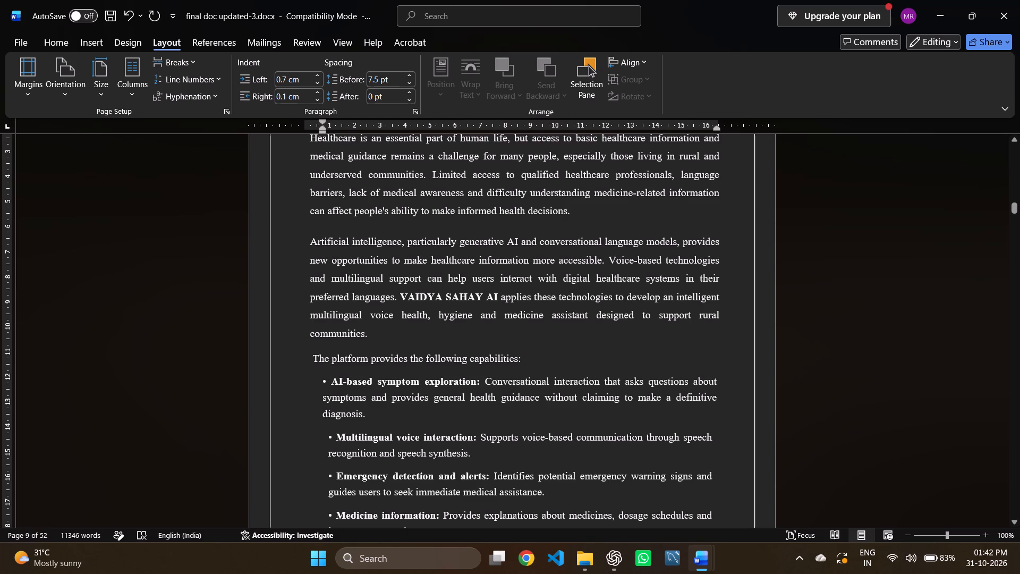
drag(364, 419, 347, 402)
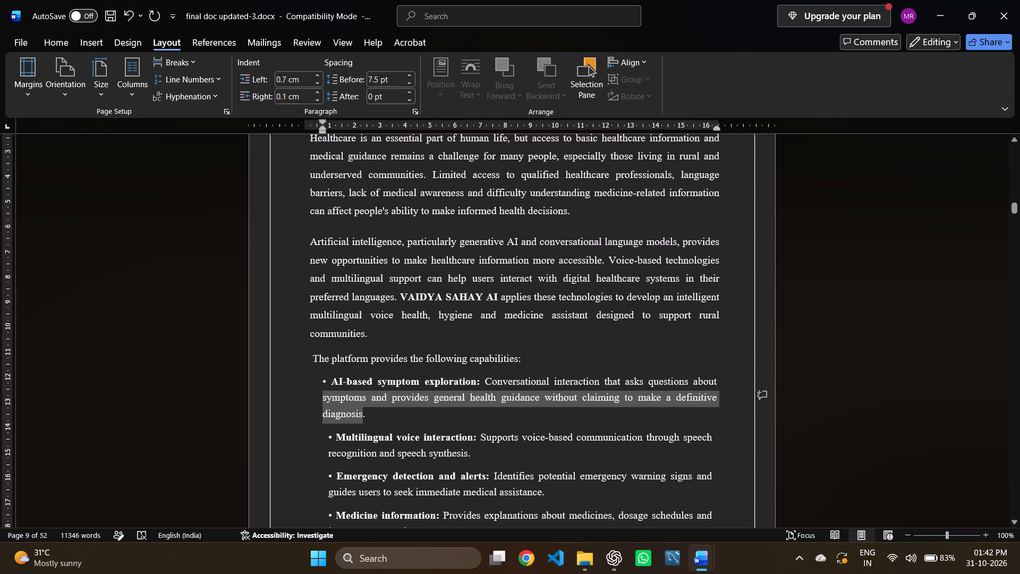
drag(347, 402, 370, 412)
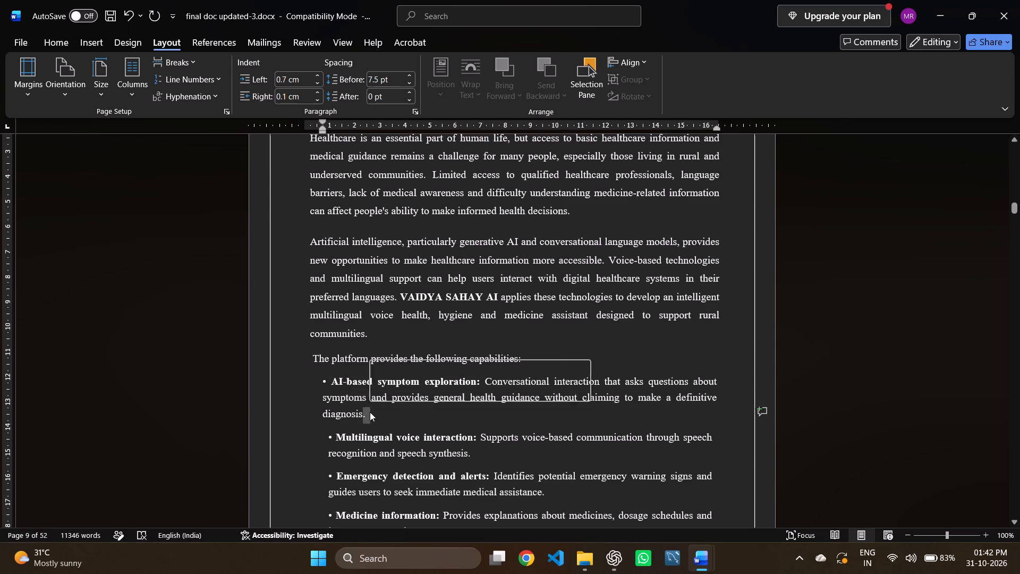
click(331, 380)
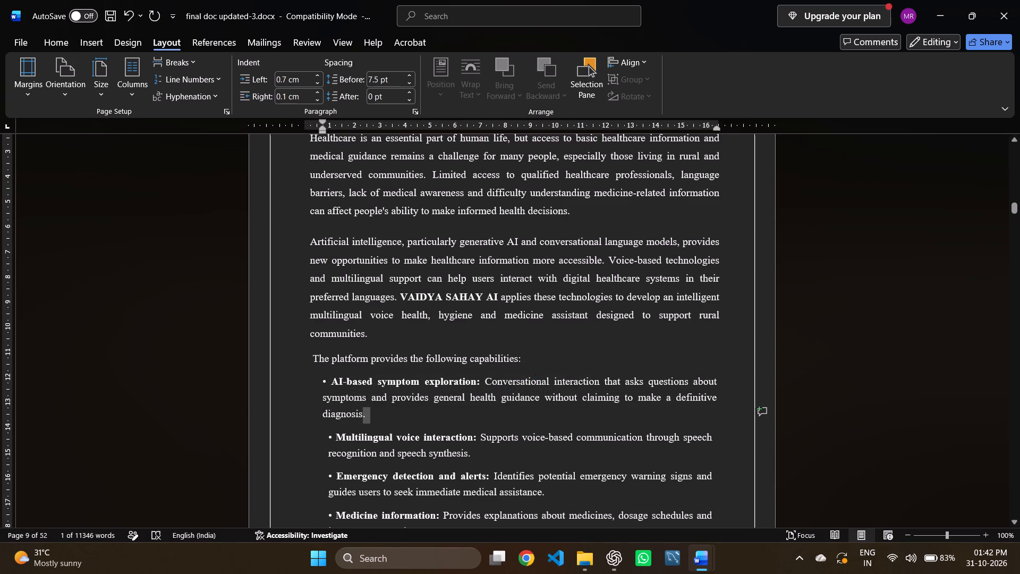
drag(322, 380, 427, 382)
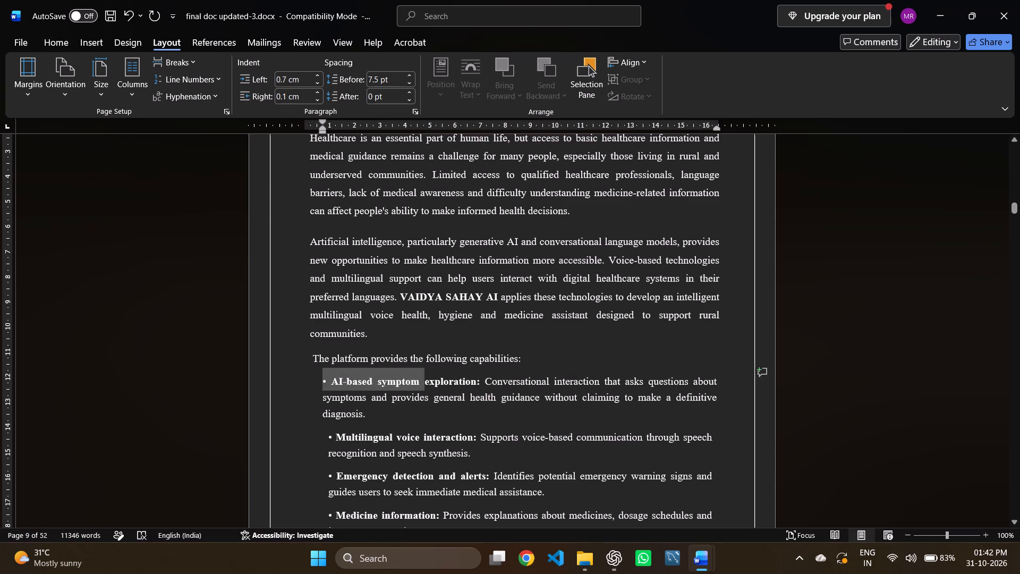
drag(427, 382, 634, 381)
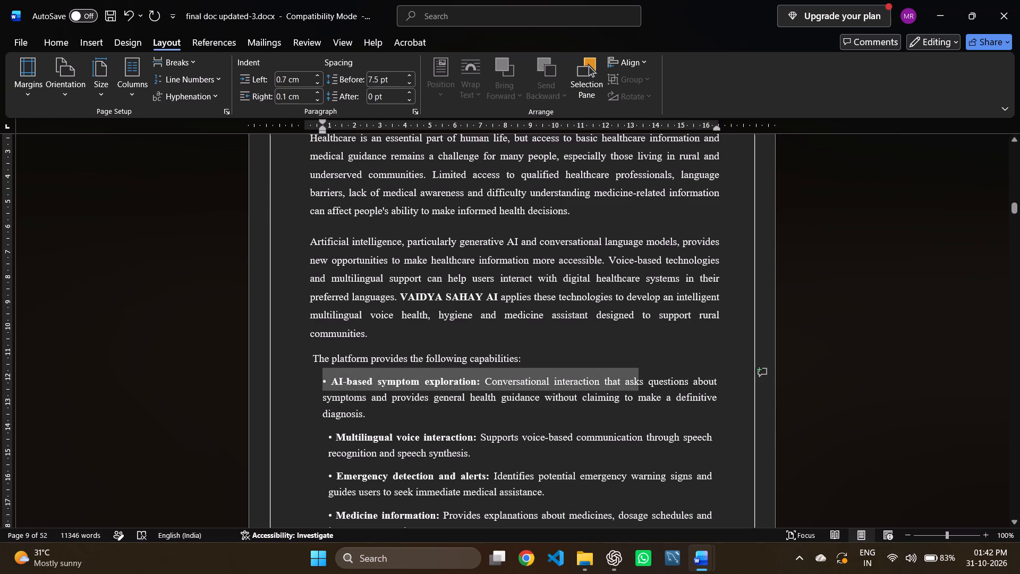
drag(634, 381, 775, 386)
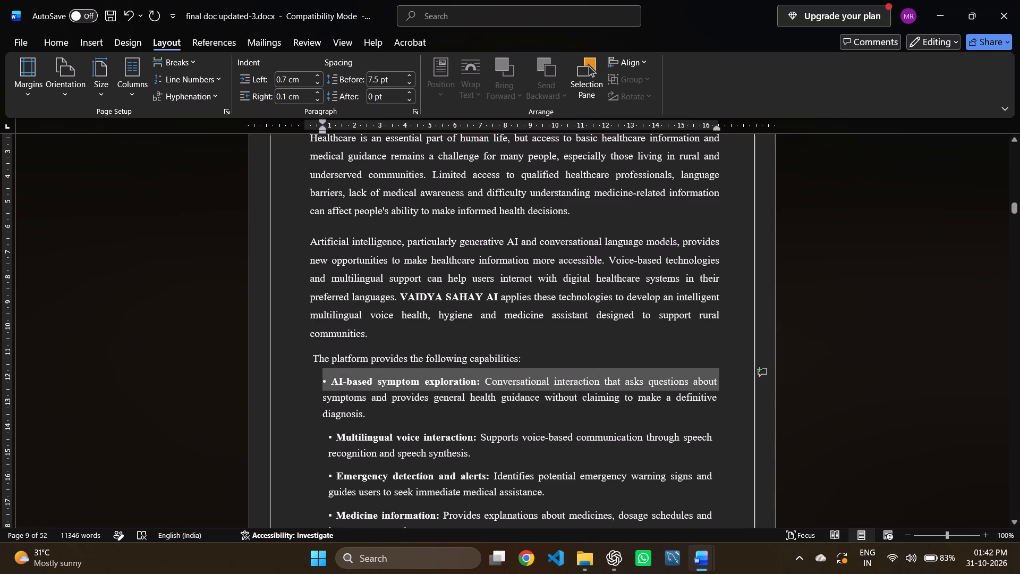
drag(775, 386, 722, 386)
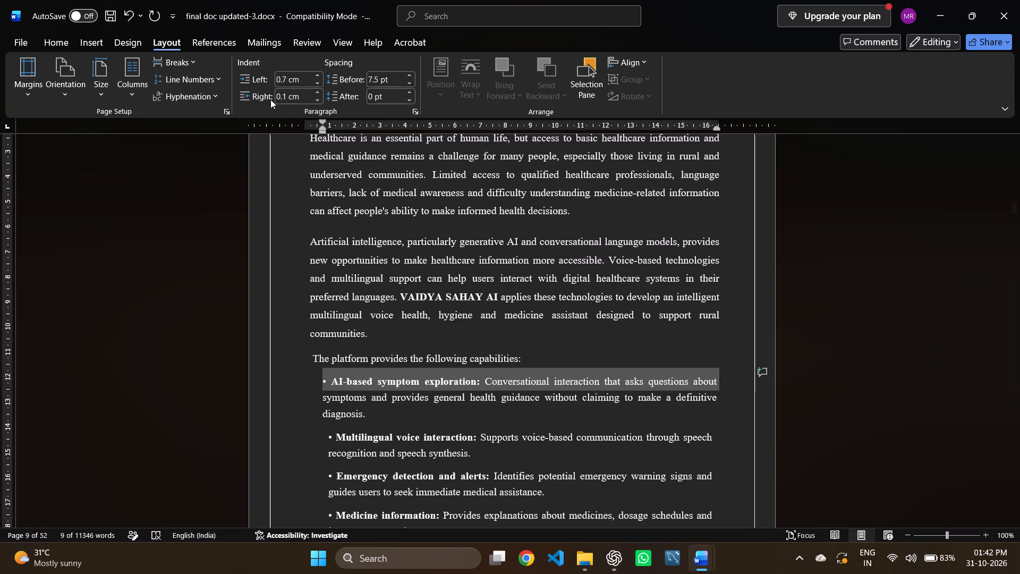
click(313, 78)
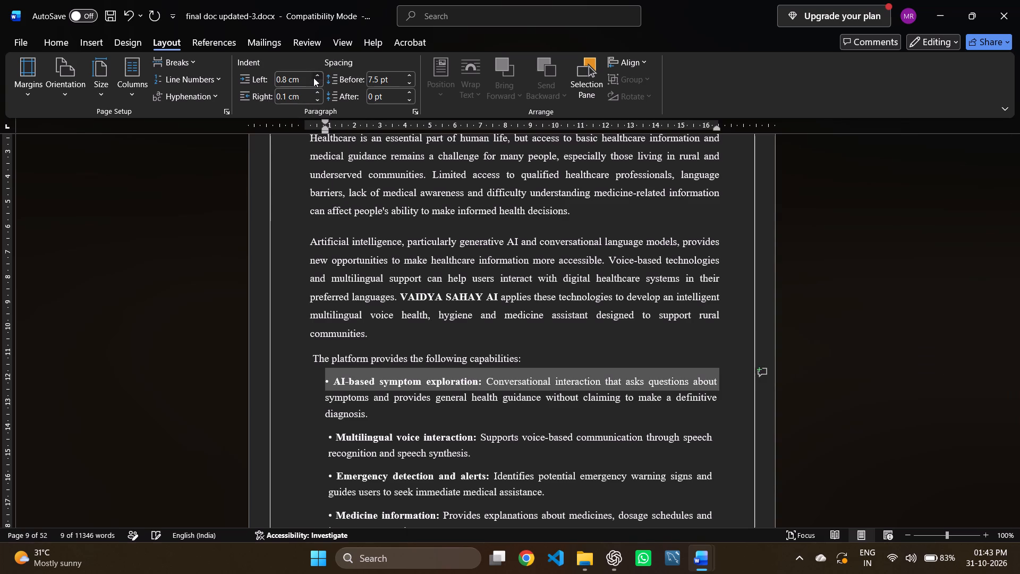
click(317, 85)
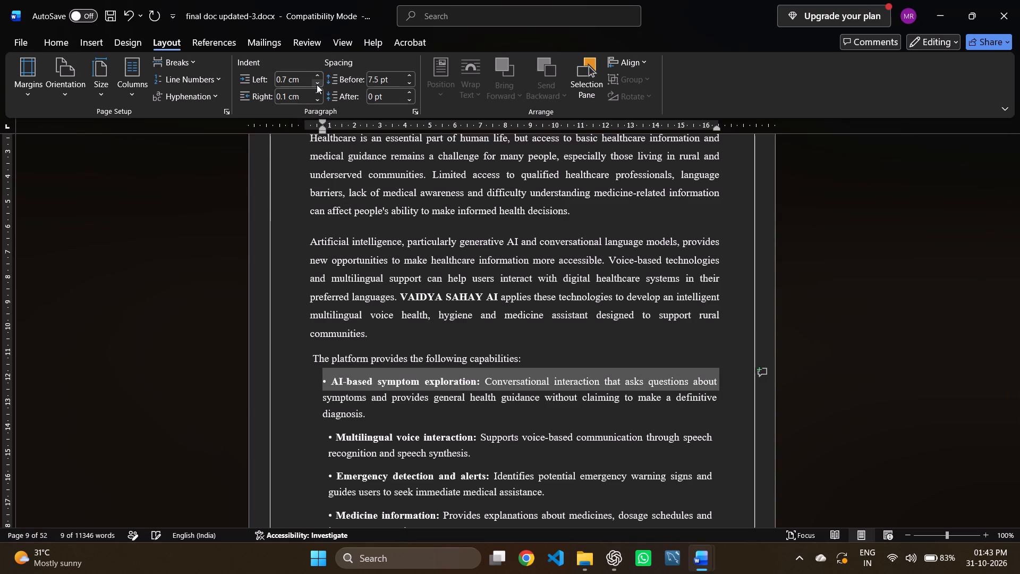
triple_click(317, 85)
click(317, 85)
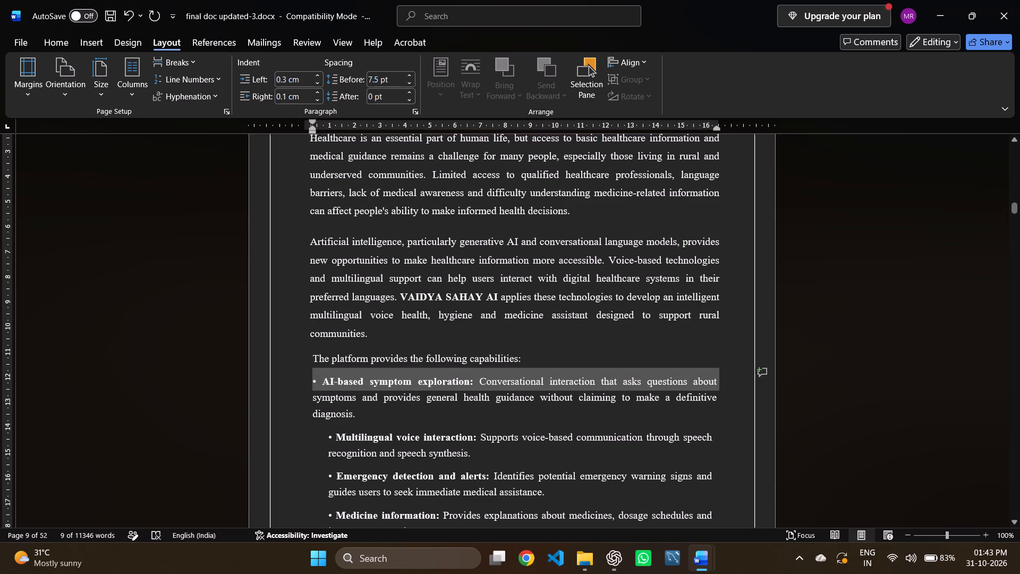
click(365, 412)
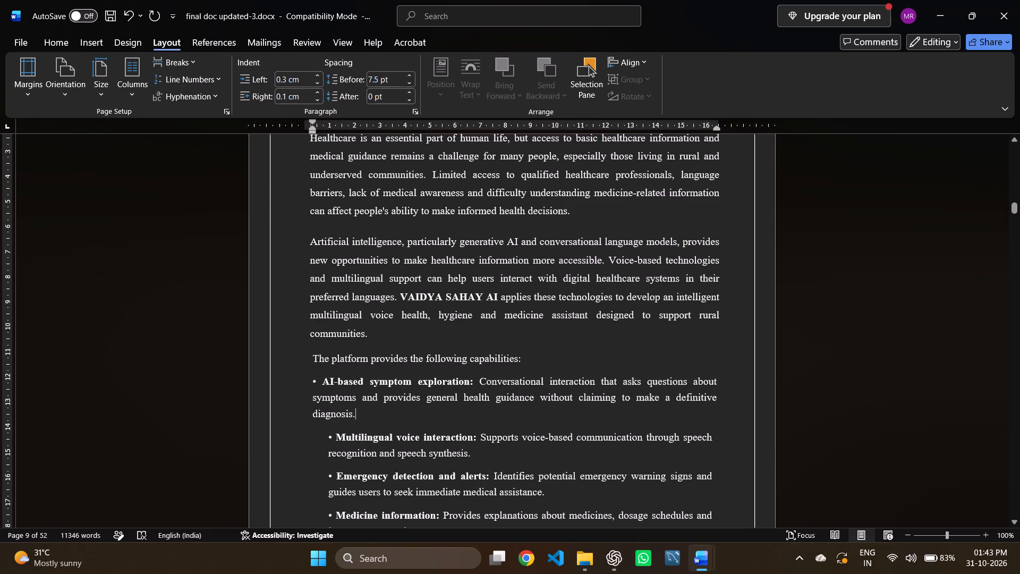
click(355, 395)
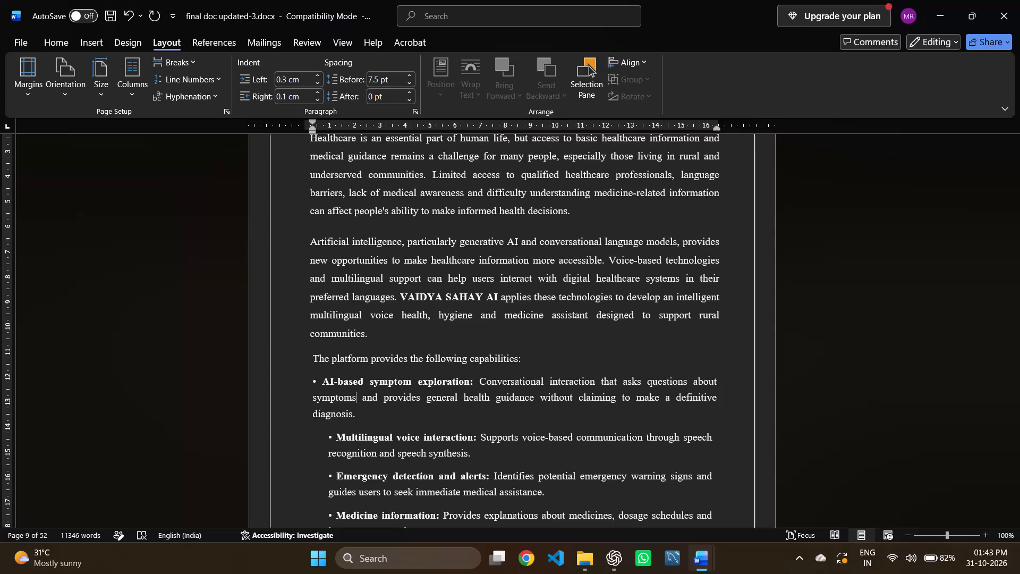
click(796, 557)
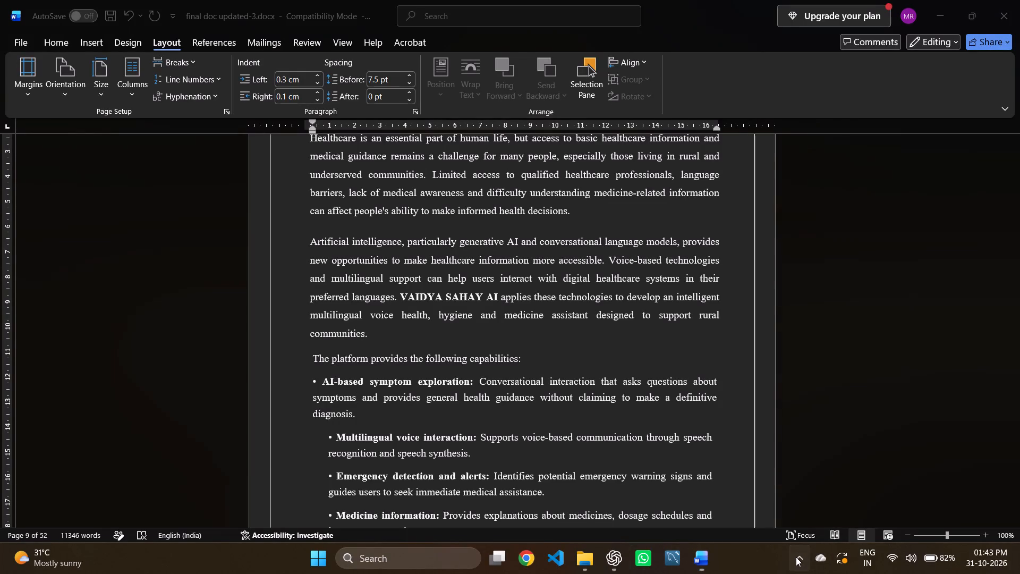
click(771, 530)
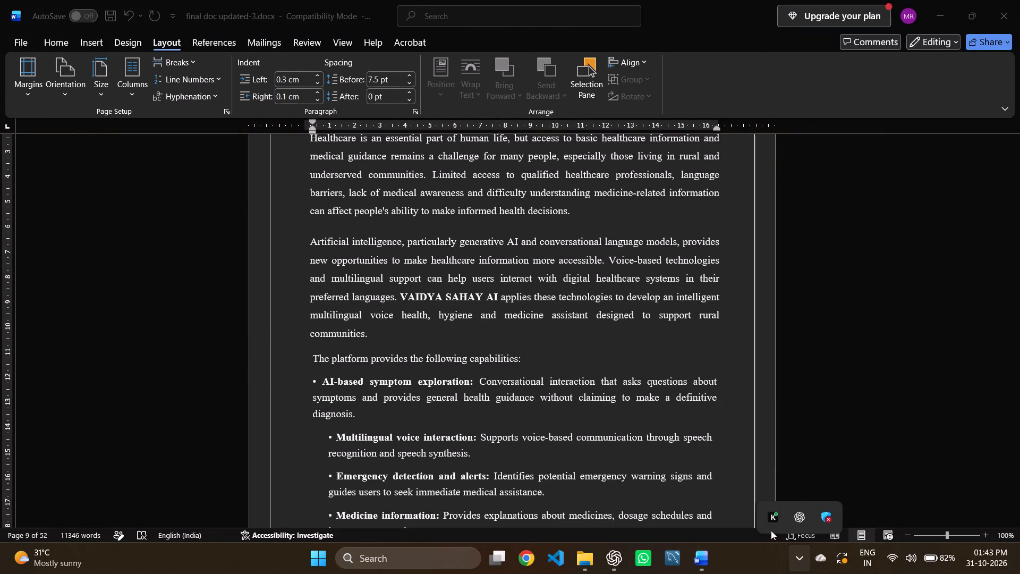
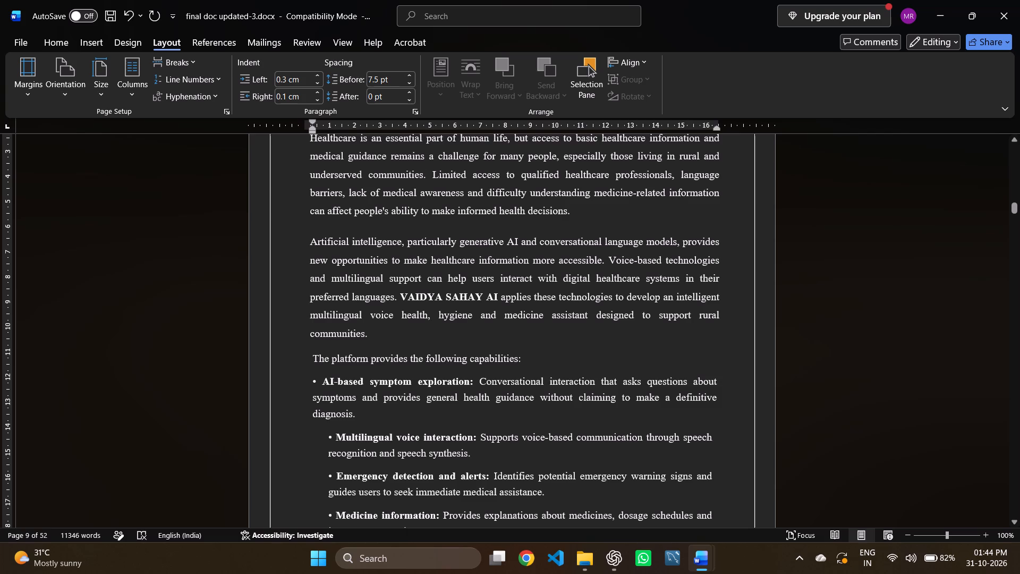
Undo the indent and spacing changes and the earlier capabilities paste, back to the original Jatayuv AI capabilities list.
click(367, 410)
key(ctrl+z)
key(ctrl+z)
key(ctrl+z)
key(ctrl+z)
key(ctrl+z)
key(ctrl+z)
key(ctrl+z)
key(ctrl+z)
key(ctrl+z)
key(ctrl+z)
key(ctrl+z)
key(ctrl+z)
key(ctrl+z)
key(ctrl+z)
key(ctrl+z)
key(ctrl+z)
key(ctrl+z)
key(ctrl+z)
key(ctrl+z)
key(ctrl+z)
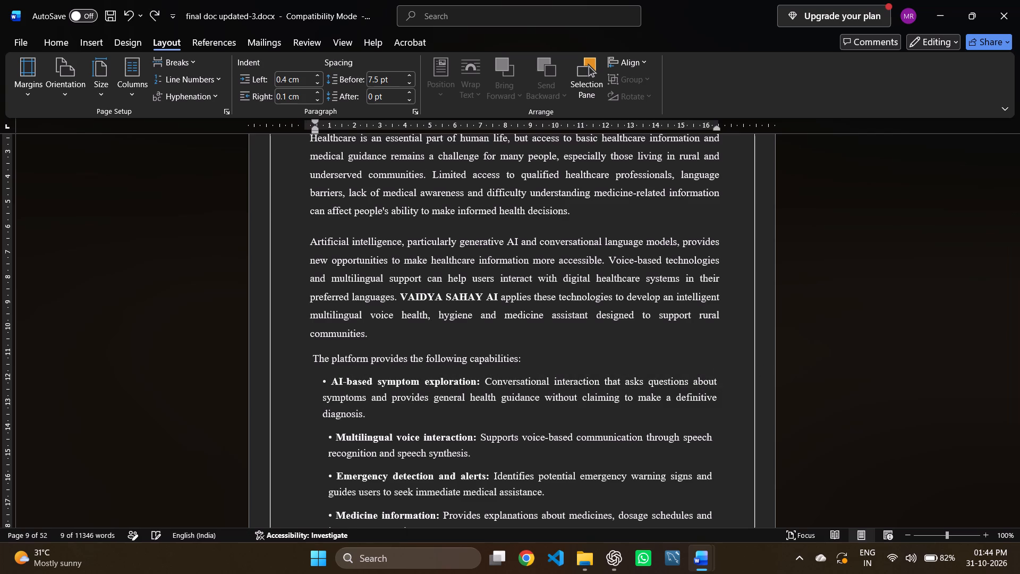
key(ctrl+z)
key(ctrl+z)
key(ctrl+z)
key(ctrl+z)
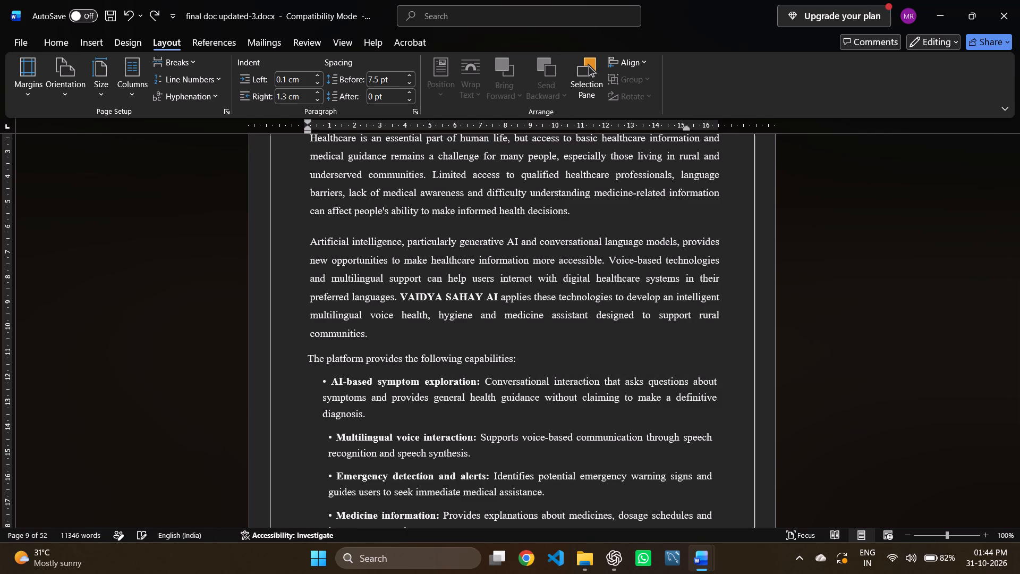
key(ctrl+z)
key(ctrl+z)
key(ctrl+z)
key(ctrl+z)
key(ctrl+z)
key(ctrl+z)
key(ctrl+z)
key(ctrl+z)
key(ctrl+z)
key(ctrl+z)
key(ctrl+z)
key(ctrl+z)
key(ctrl+z)
key(ctrl+z)
key(ctrl+z)
key(ctrl+z)
key(ctrl+z)
key(ctrl+z)
key(ctrl+z)
key(ctrl+z)
key(ctrl+z)
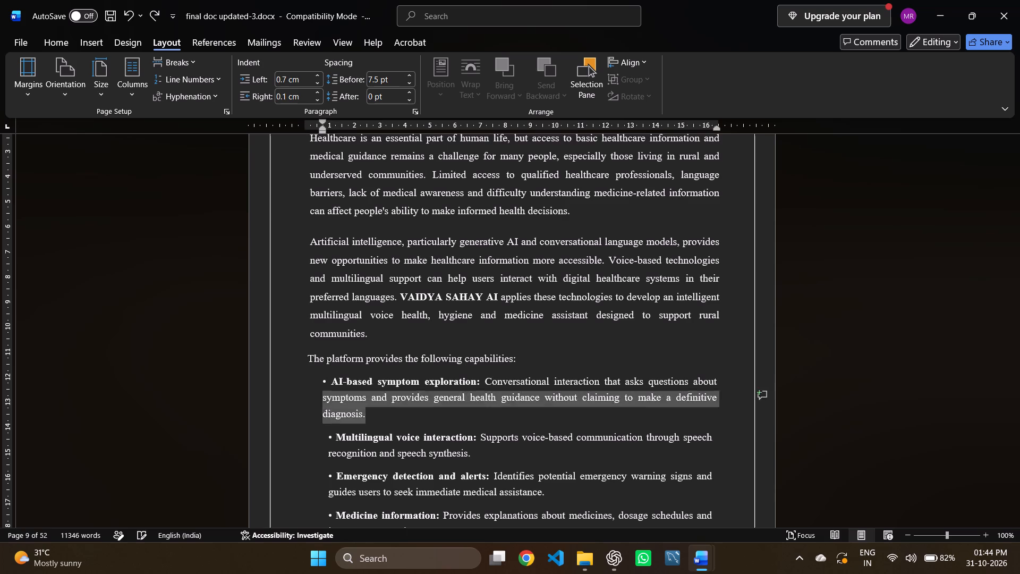
key(ctrl+z)
key(ctrl+z)
key(ctrl+z)
key(ctrl+z)
key(ctrl+z)
key(ctrl+z)
key(ctrl+z)
key(ctrl+z)
key(ctrl+z)
key(ctrl+z)
key(ctrl+z)
key(ctrl+z)
key(ctrl+z)
key(ctrl+z)
key(ctrl+z)
key(ctrl+z)
key(ctrl+z)
key(ctrl+z)
key(ctrl+z)
key(ctrl+z)
key(ctrl+z)
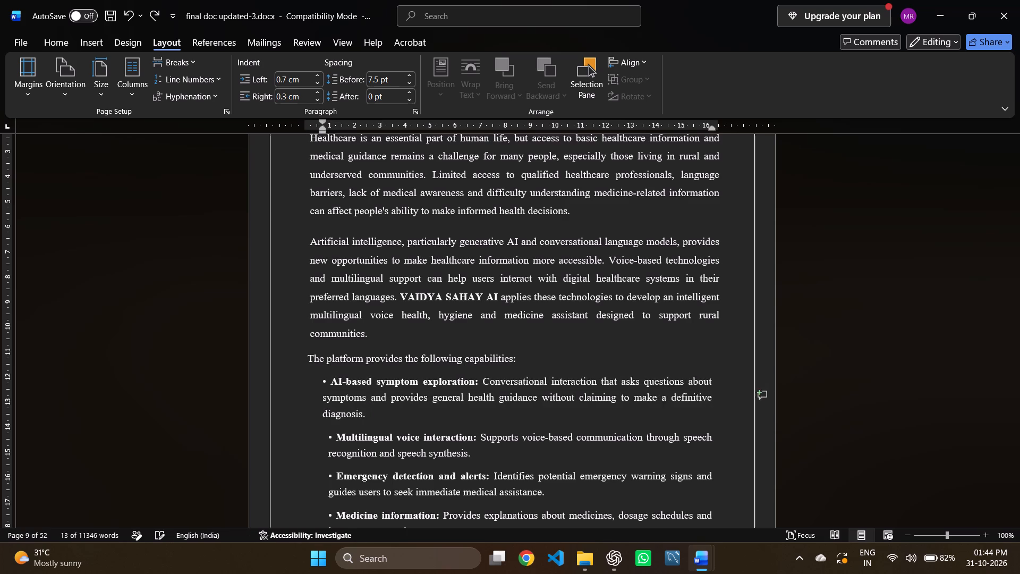
key(ctrl+z)
key(ctrl+z)
key(ctrl+z)
key(ctrl+z)
key(ctrl+z)
key(ctrl+z)
key(ctrl+z)
key(ctrl+z)
key(ctrl+z)
key(ctrl+z)
key(ctrl+z)
key(ctrl+z)
key(ctrl+z)
key(ctrl+z)
key(ctrl+z)
key(ctrl+z)
key(ctrl+z)
key(ctrl+z)
key(ctrl+z)
key(ctrl+z)
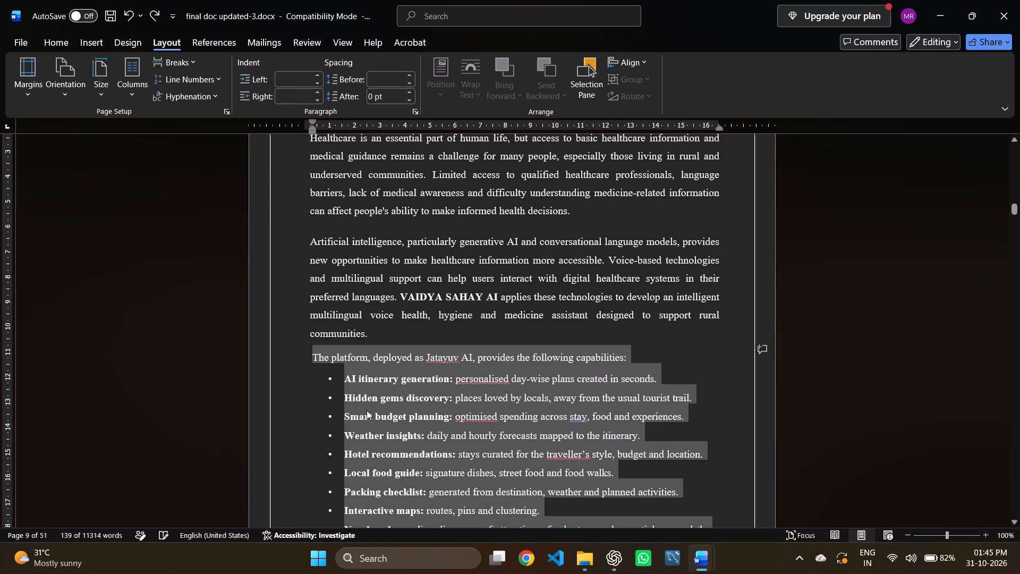
Replace the selected Jatayuv AI capabilities list with the copied VAIDYA SAHAY AI capabilities text.
key(ctrl+v)
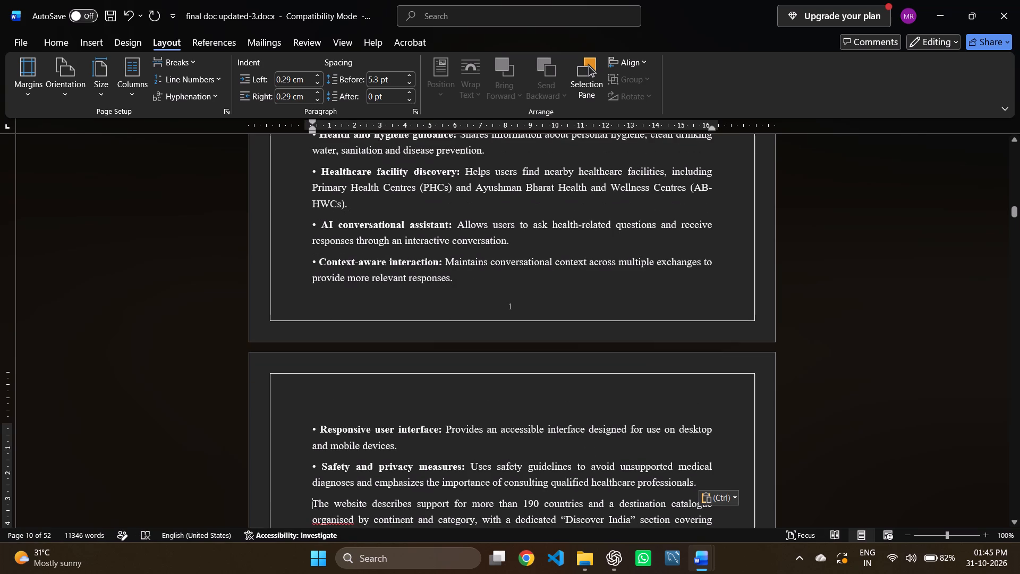
Set both the right and left indents of the line "The platform provides the following capabilities:" to 0.2 cm.
scroll(367, 410, up, 1)
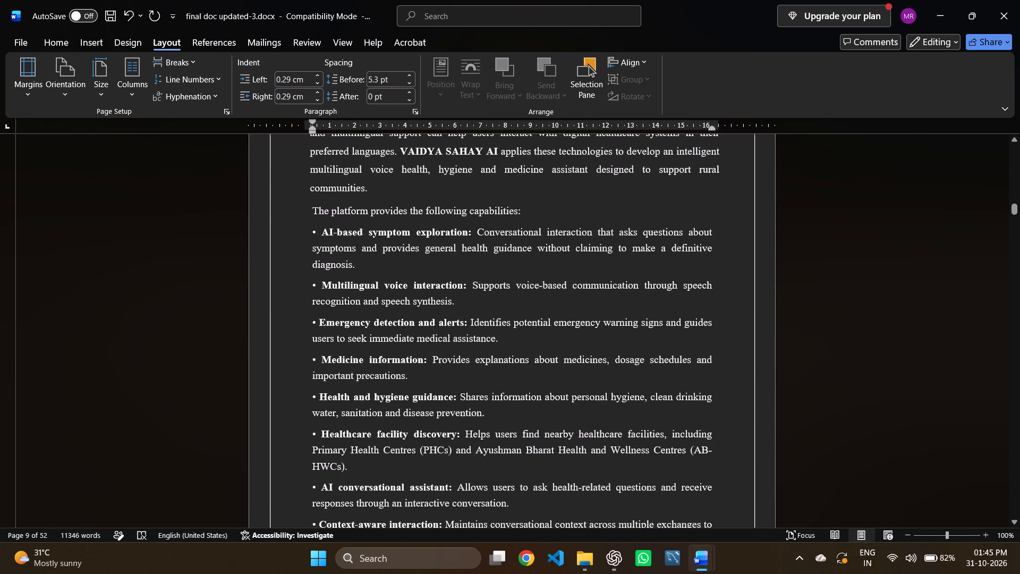
click(312, 205)
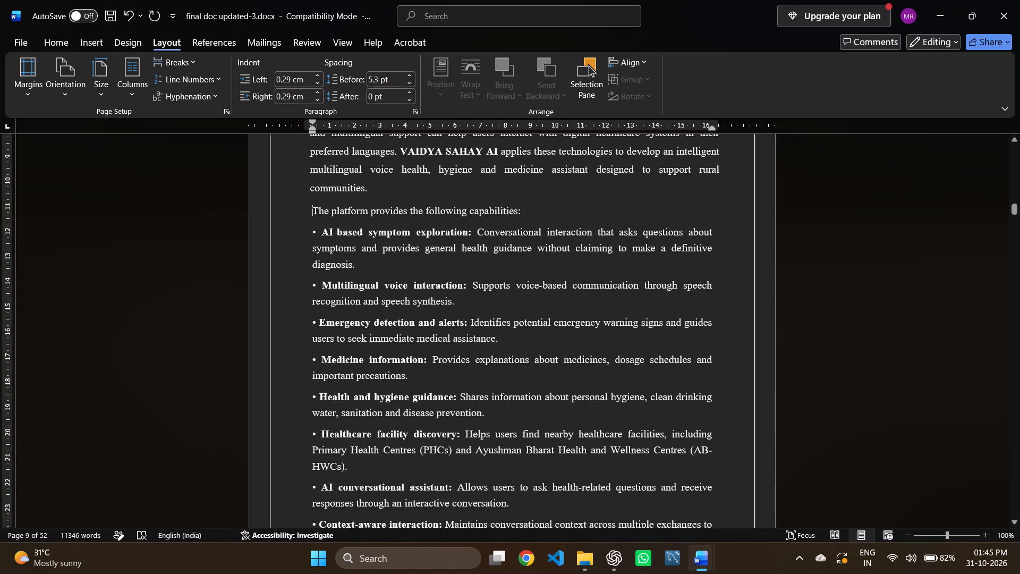
click(320, 99)
click(320, 99)
click(320, 99)
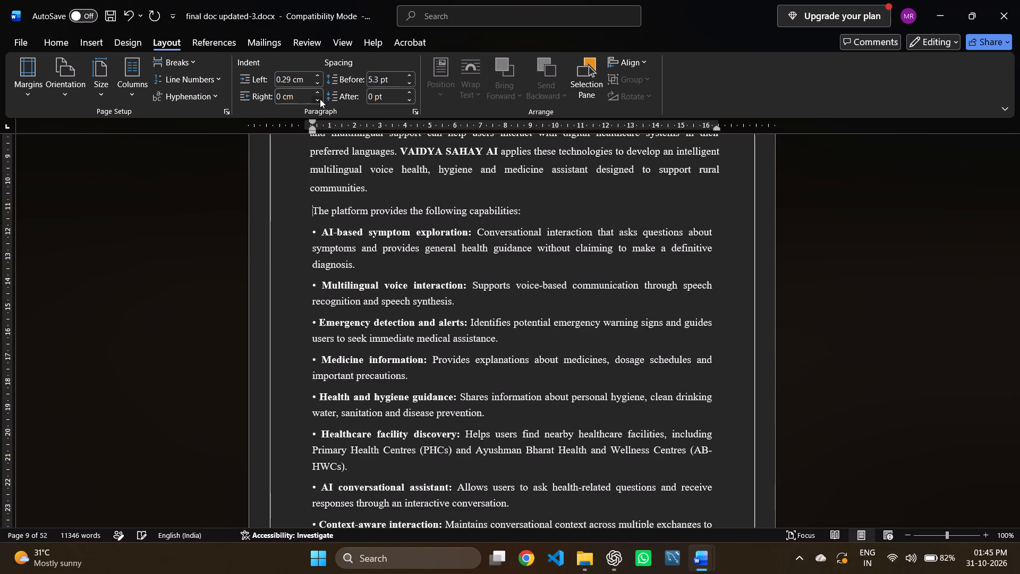
click(319, 94)
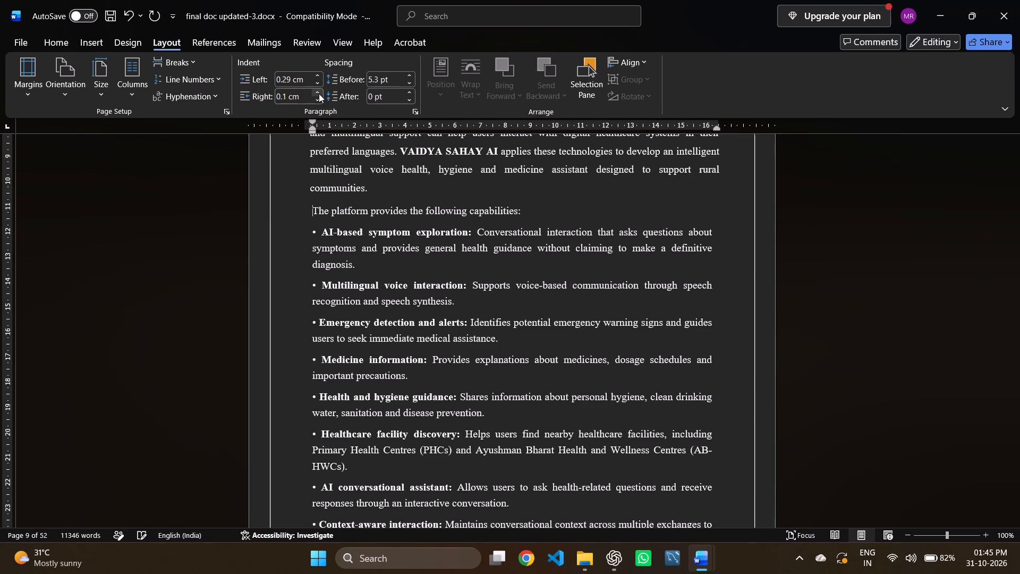
click(319, 94)
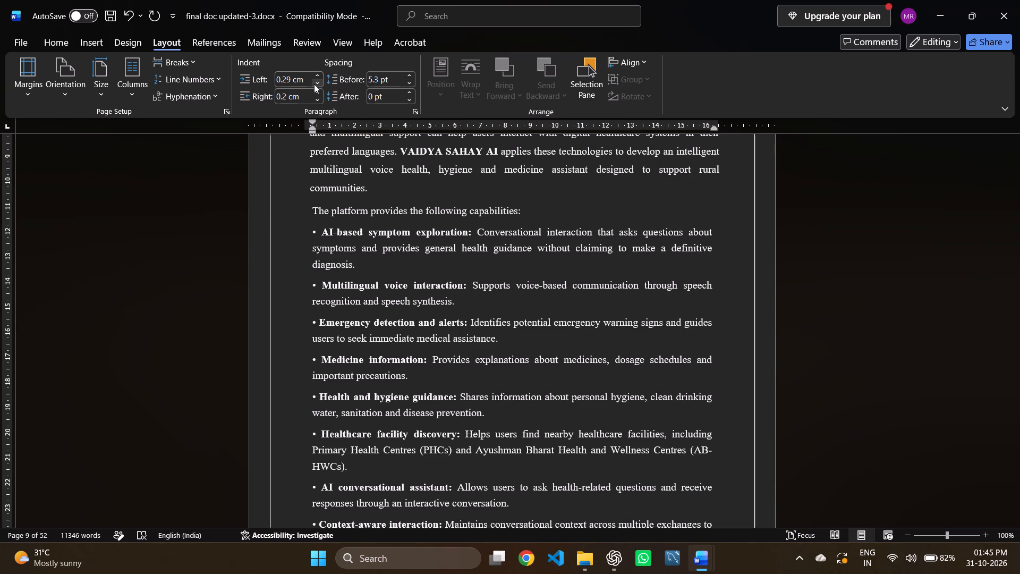
click(313, 84)
click(313, 84)
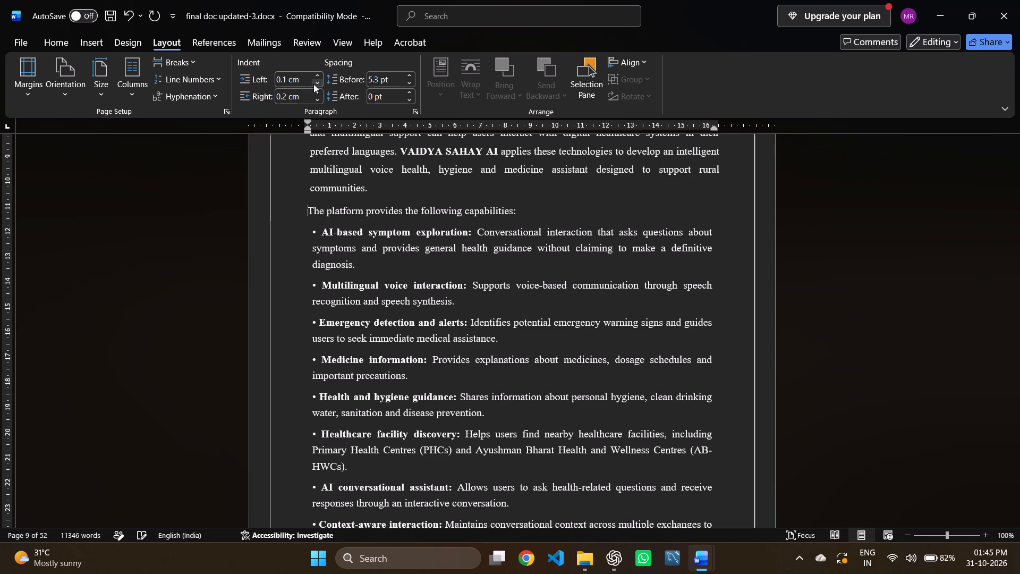
click(316, 76)
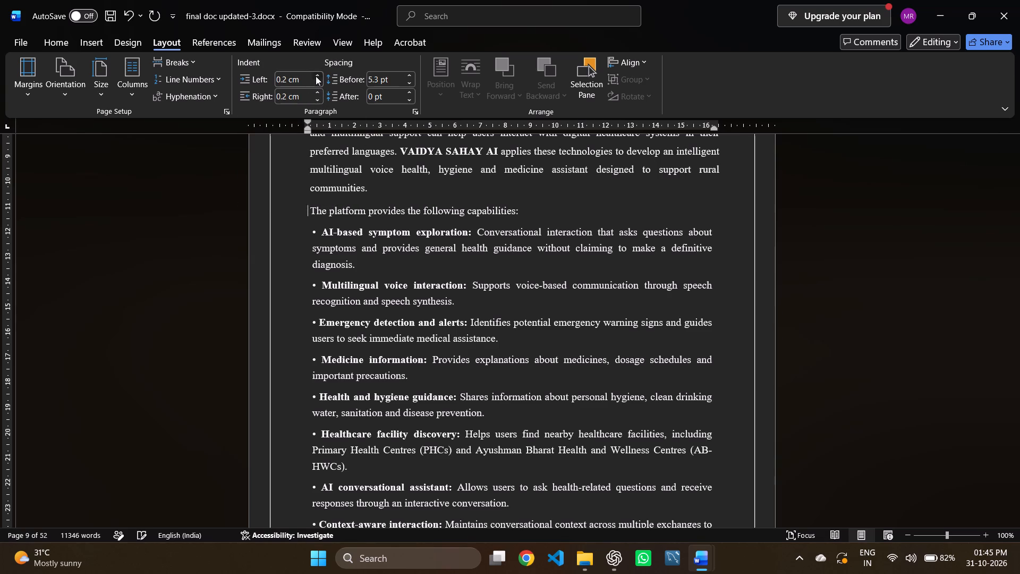
Insert three spaces before "symptoms" at the start of the second line of the "AI-based symptom exploration" bullet.
click(320, 232)
double_click(353, 265)
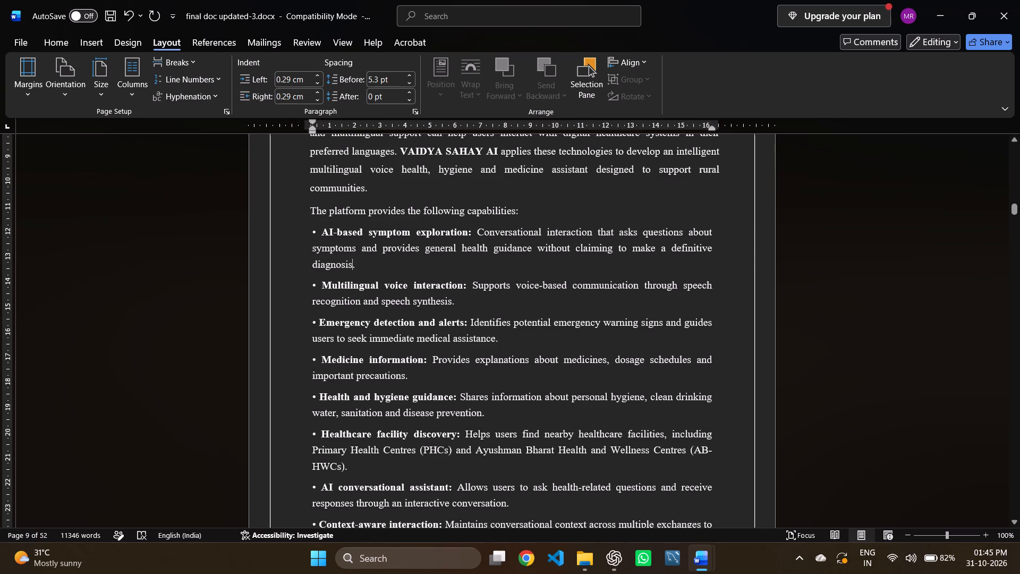
double_click(313, 249)
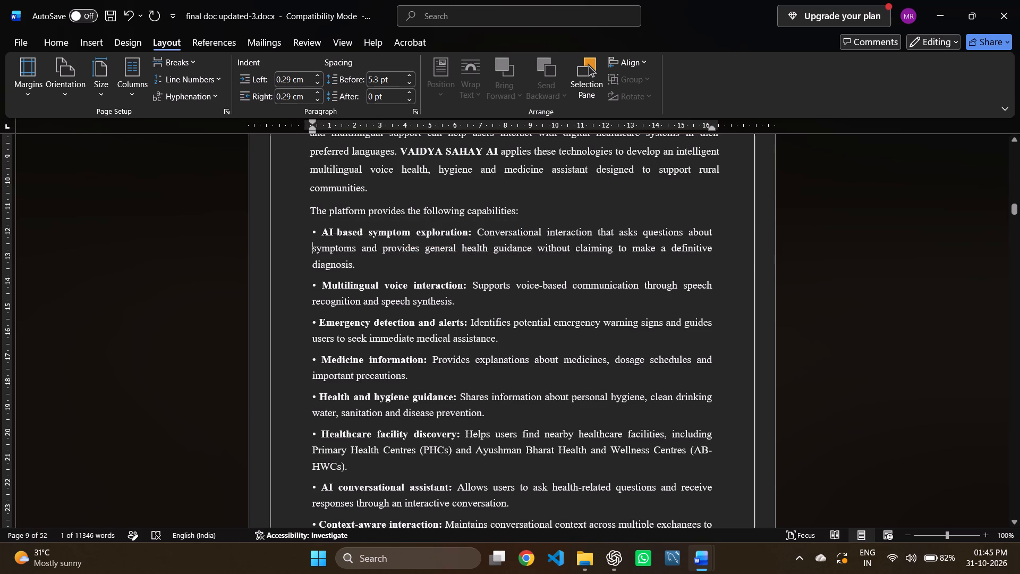
click(313, 249)
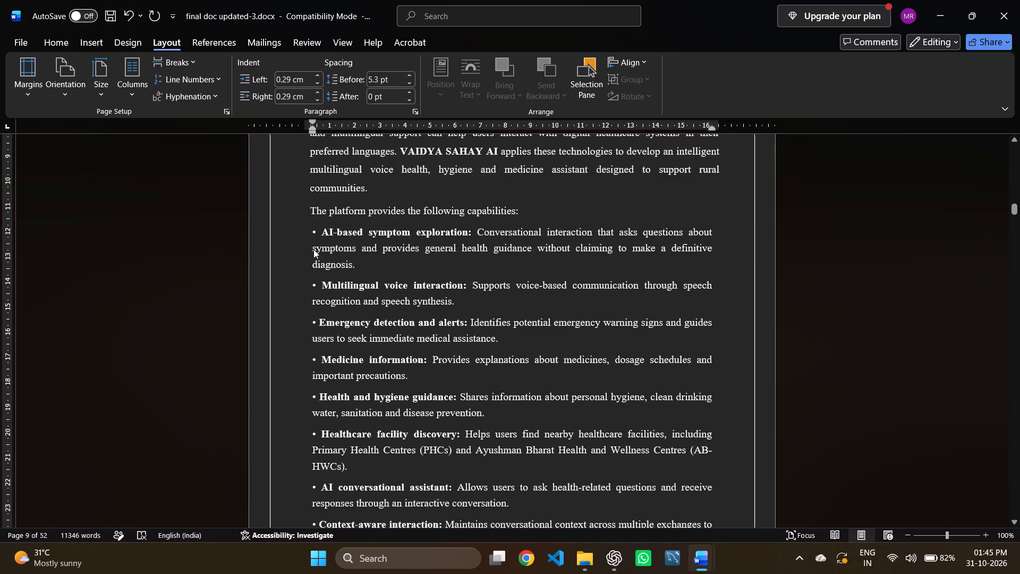
click(313, 249)
key(space)
key(space)
key(space)
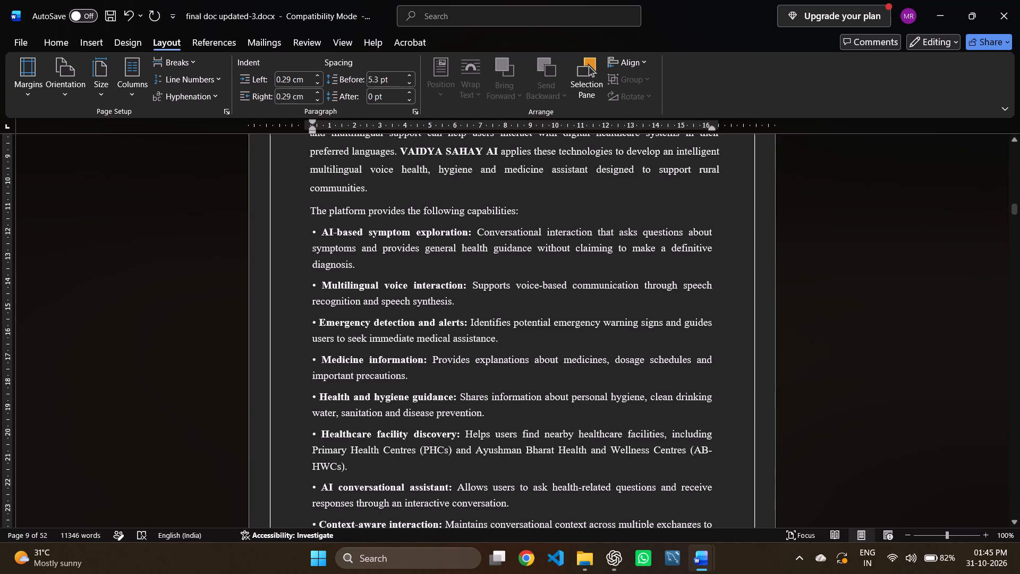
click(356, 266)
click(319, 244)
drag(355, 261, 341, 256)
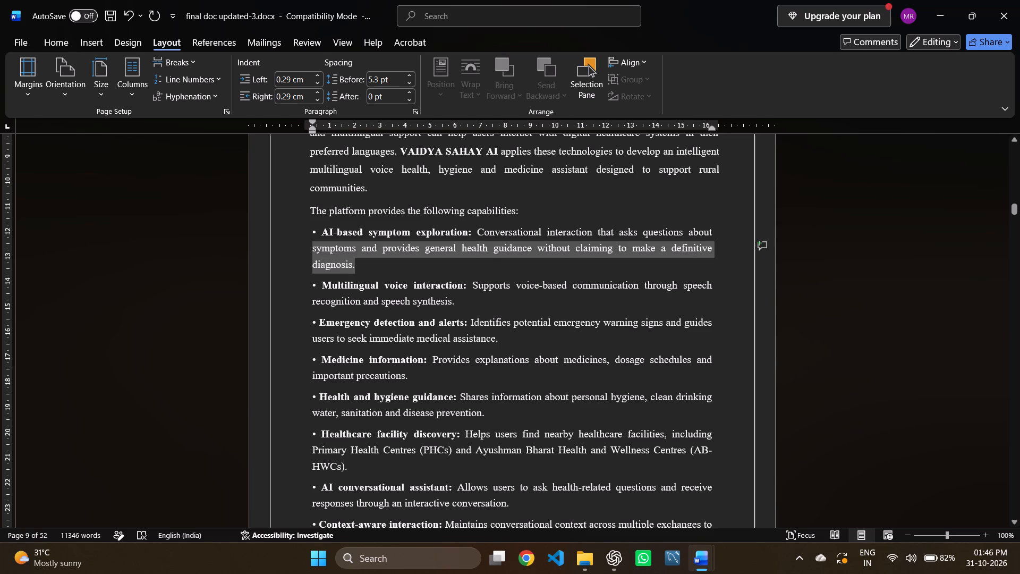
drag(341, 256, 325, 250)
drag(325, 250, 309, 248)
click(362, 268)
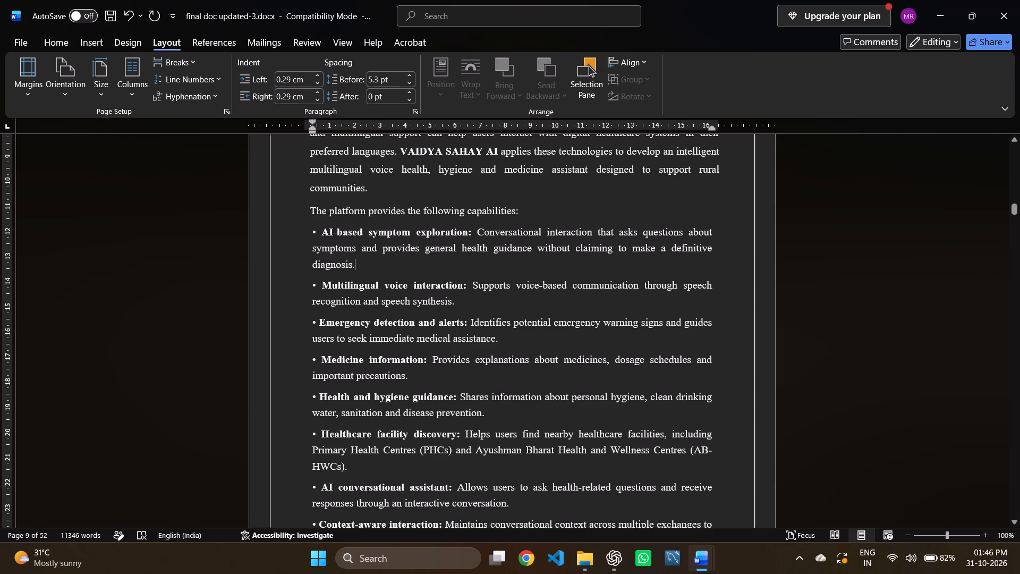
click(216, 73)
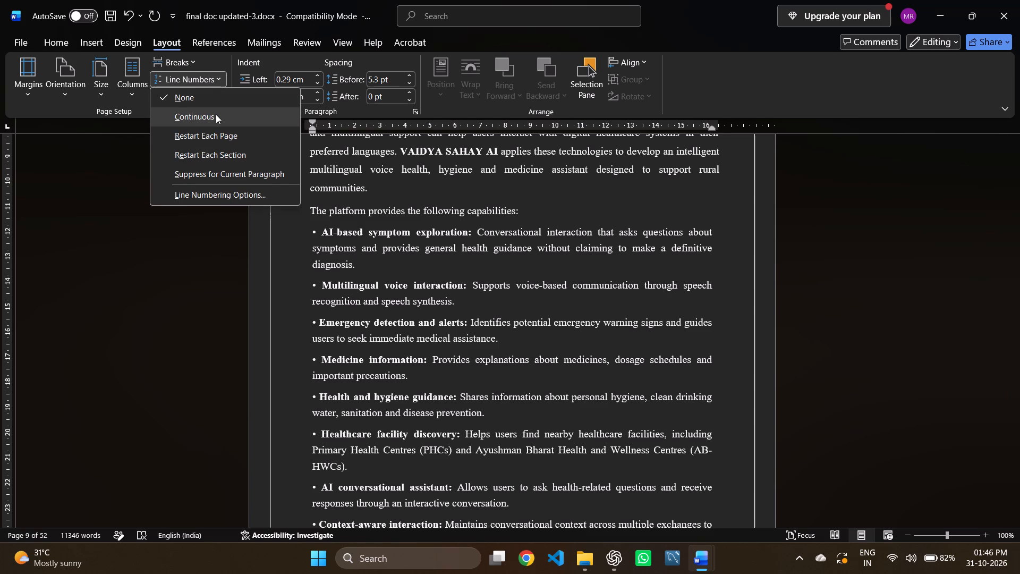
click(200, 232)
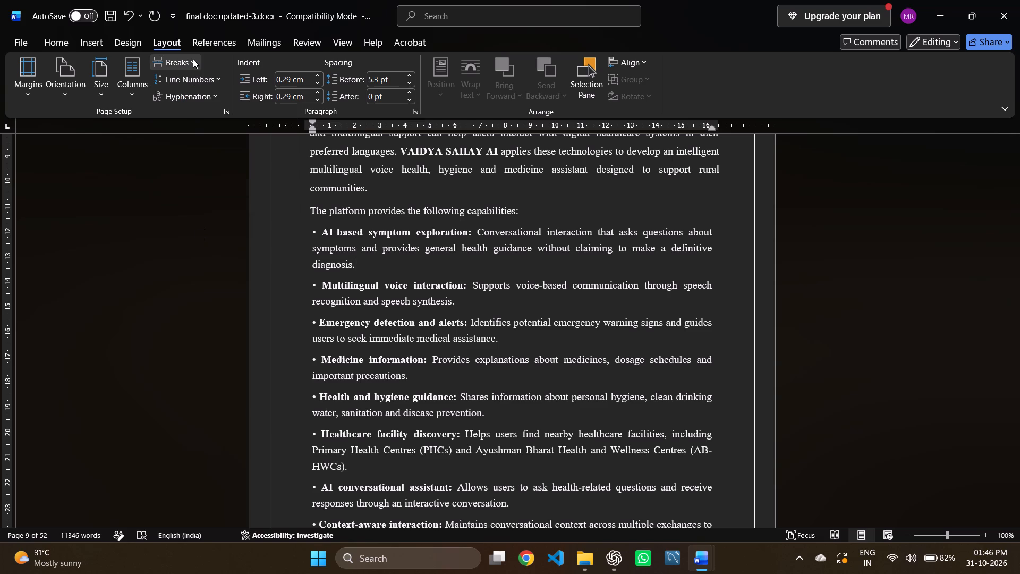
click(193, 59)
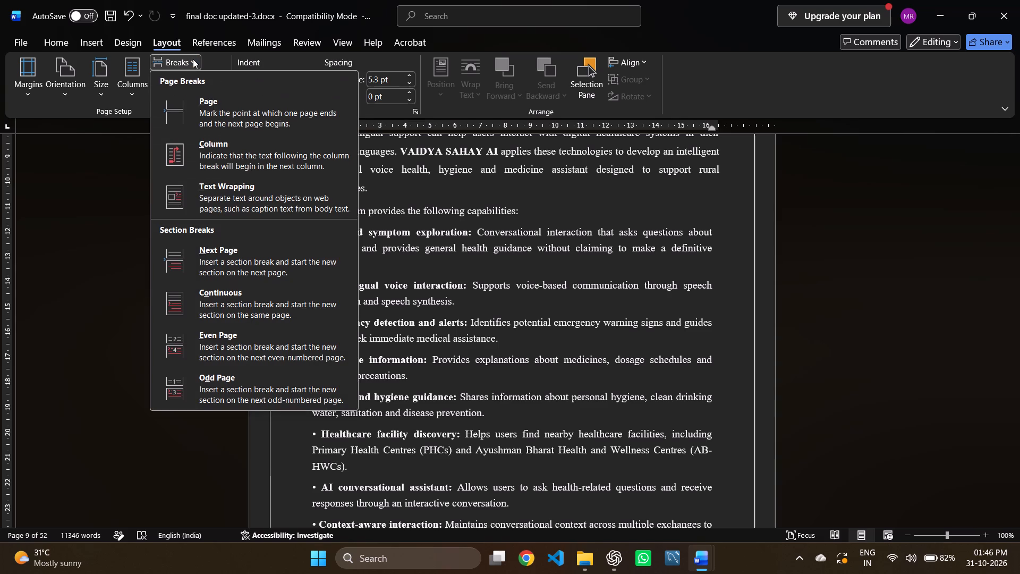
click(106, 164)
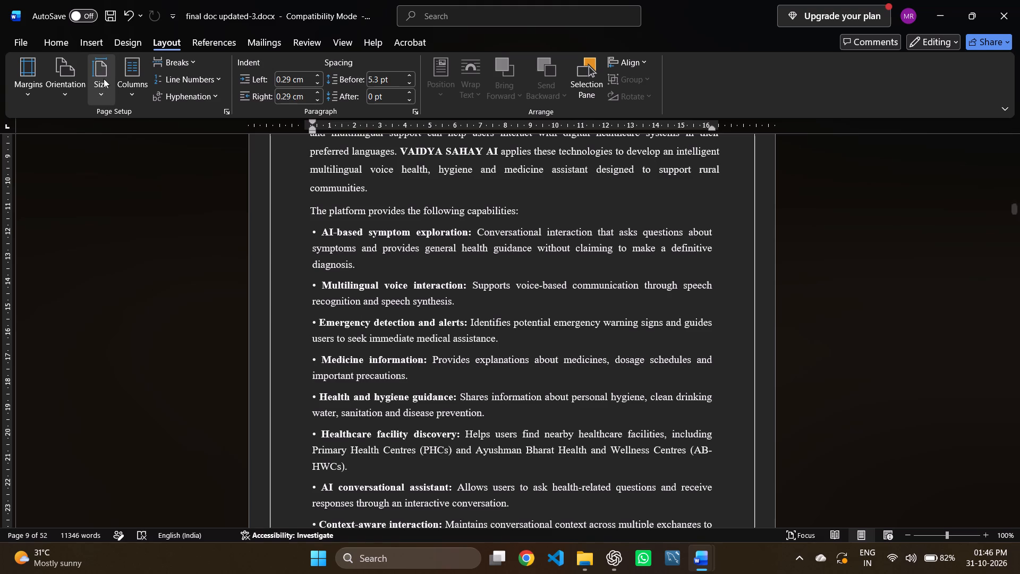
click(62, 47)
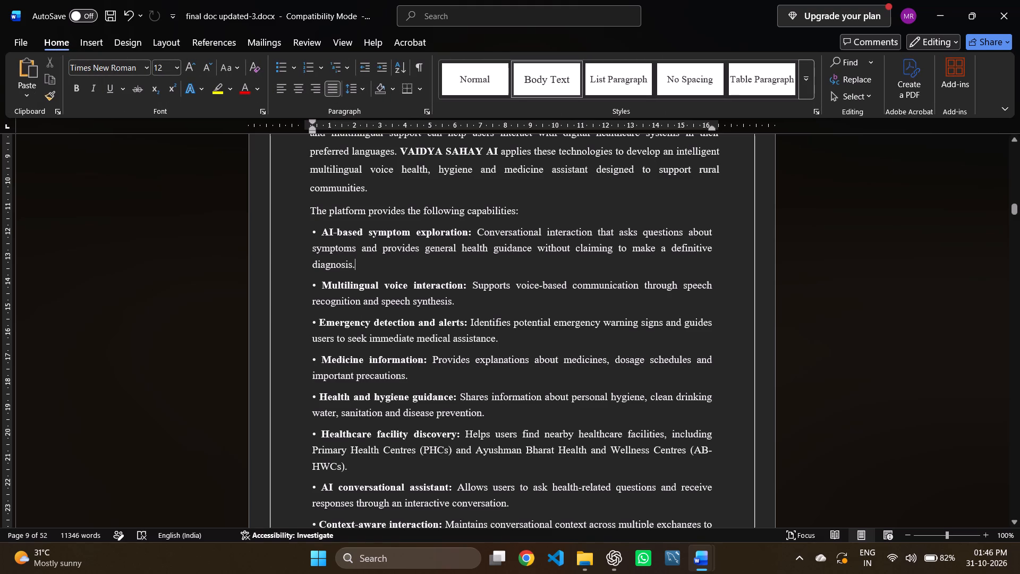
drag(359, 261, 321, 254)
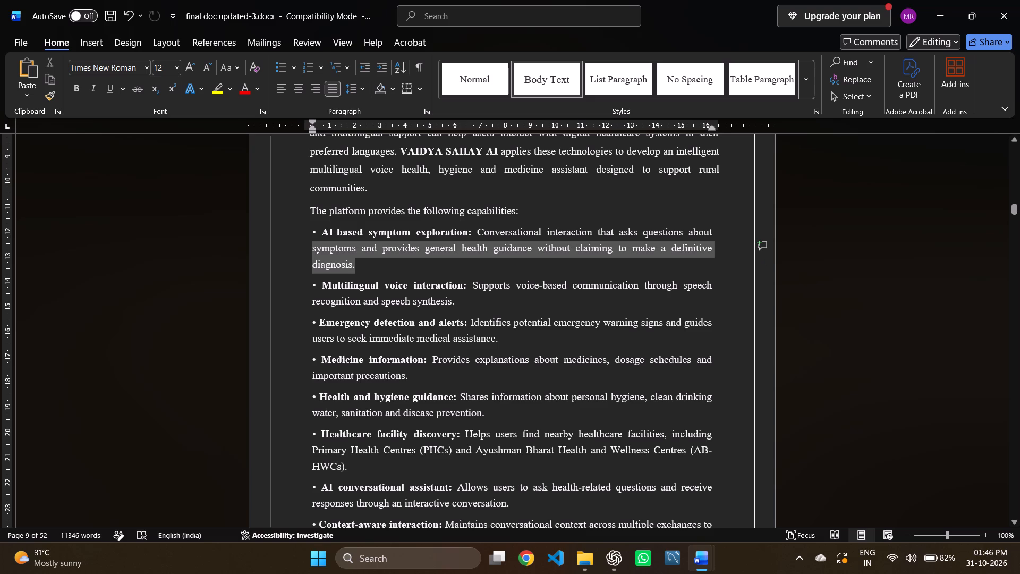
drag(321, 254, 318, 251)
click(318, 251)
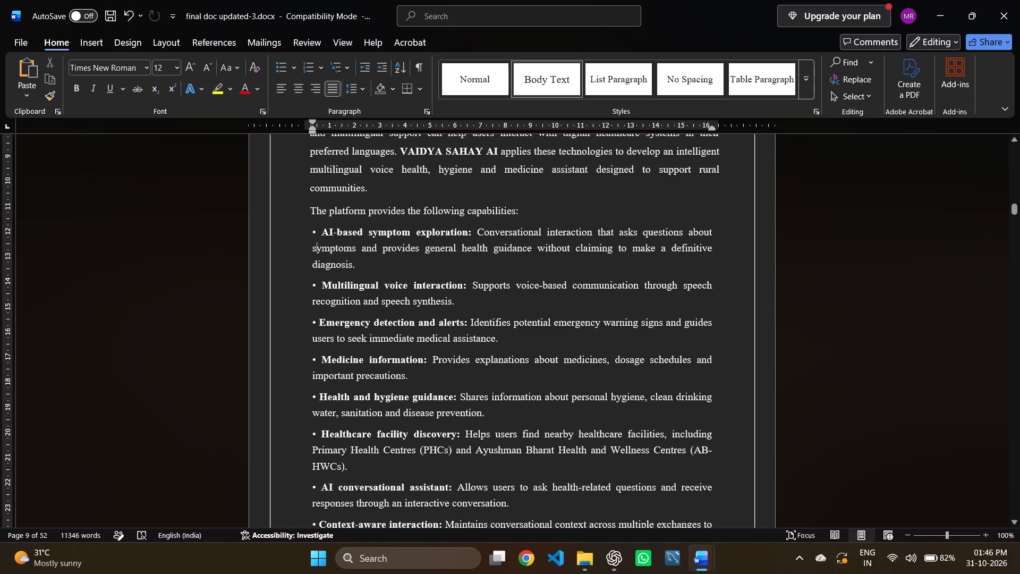
Set the left indent of the "AI-based symptom exploration" bullet paragraph to 0.4 cm.
drag(315, 249, 484, 257)
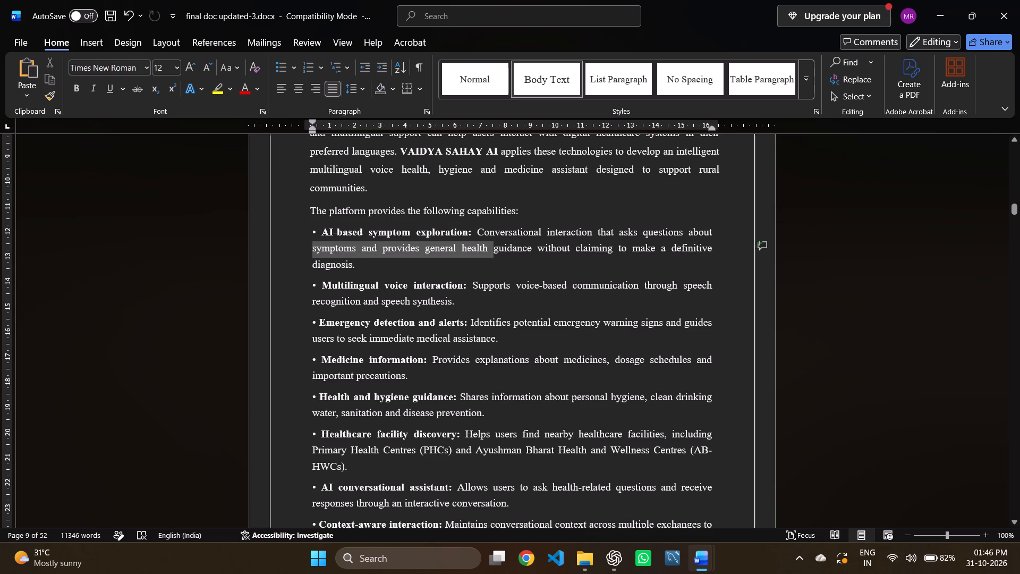
drag(484, 257, 648, 265)
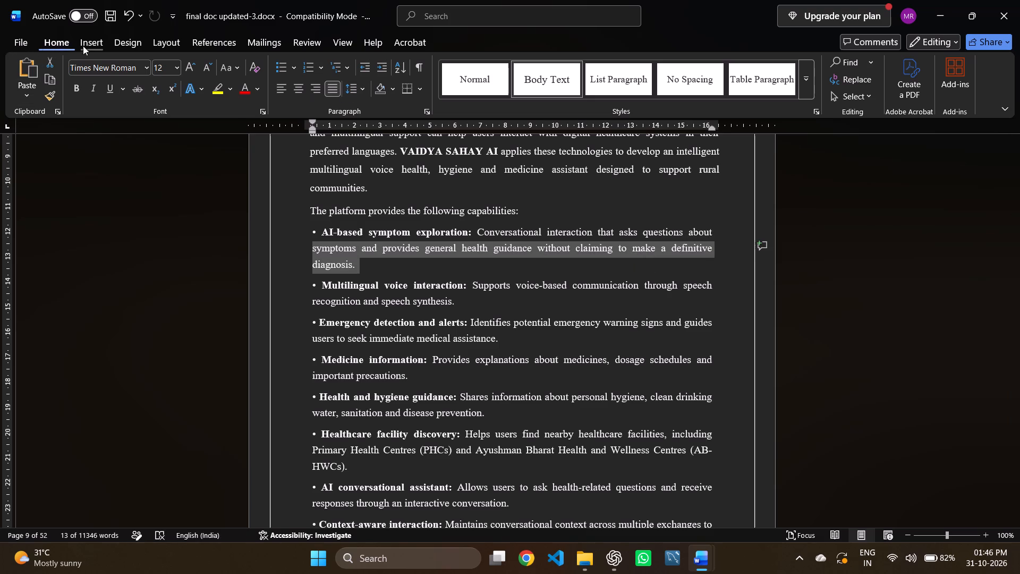
click(154, 48)
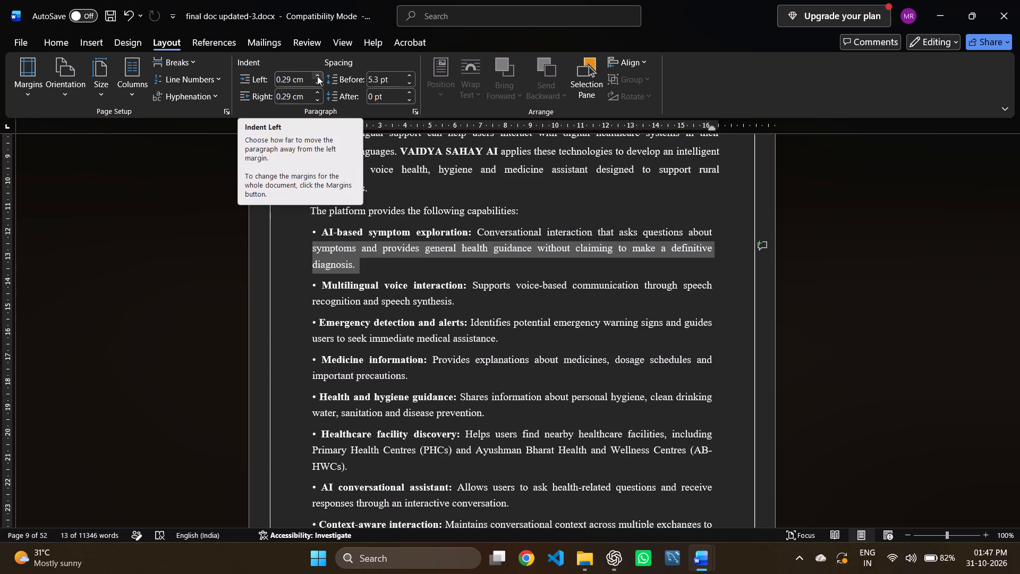
click(317, 76)
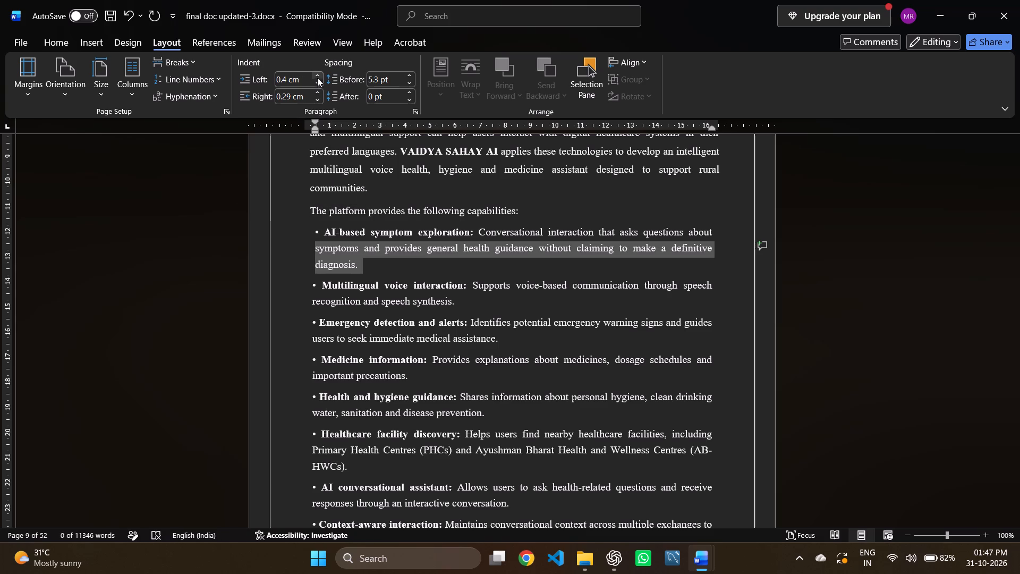
Set the left indent of the "AI-based symptom exploration" bullet paragraph to 0.2 cm.
click(317, 81)
click(317, 81)
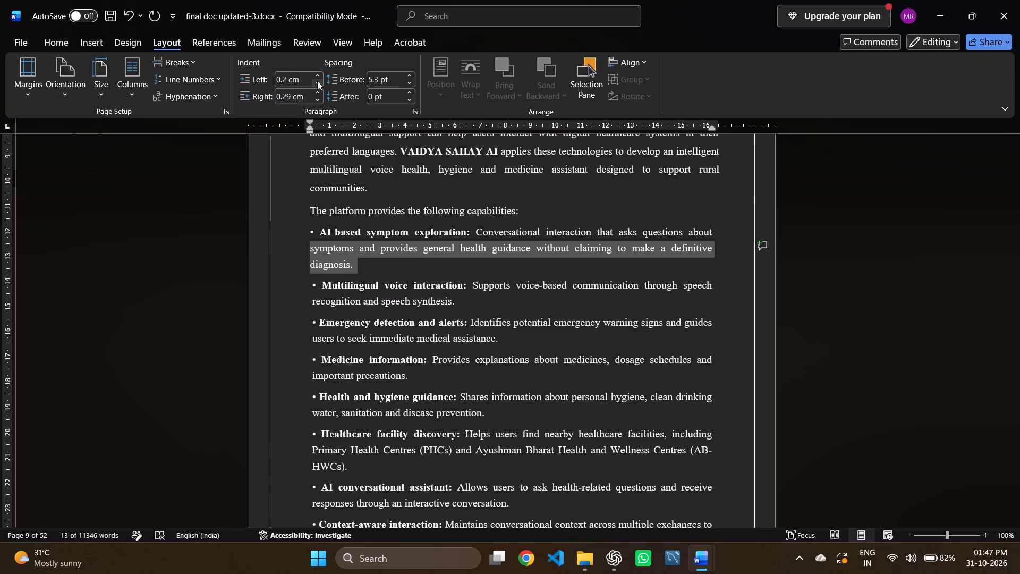
click(354, 257)
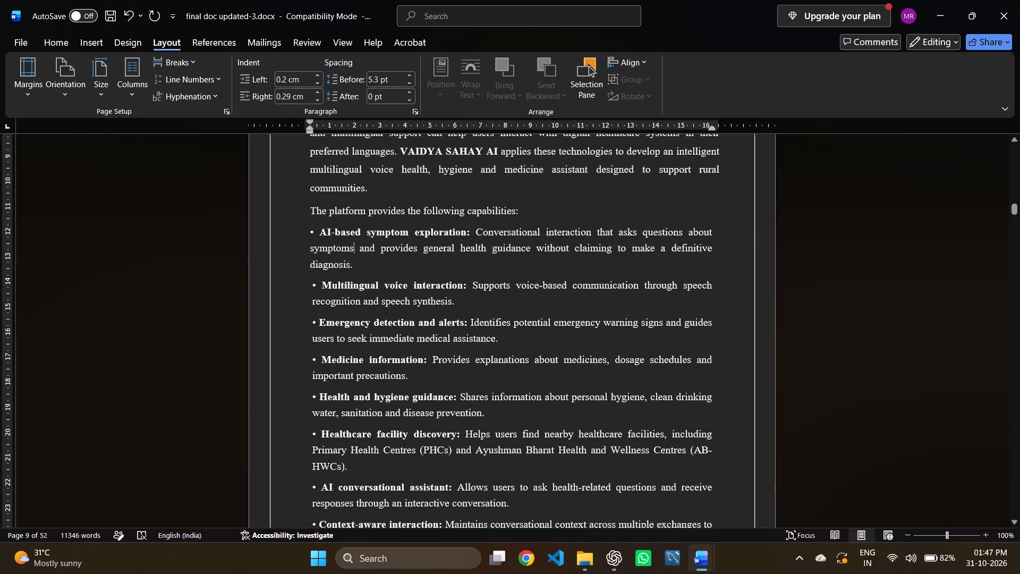
scroll(326, 320, down, 1)
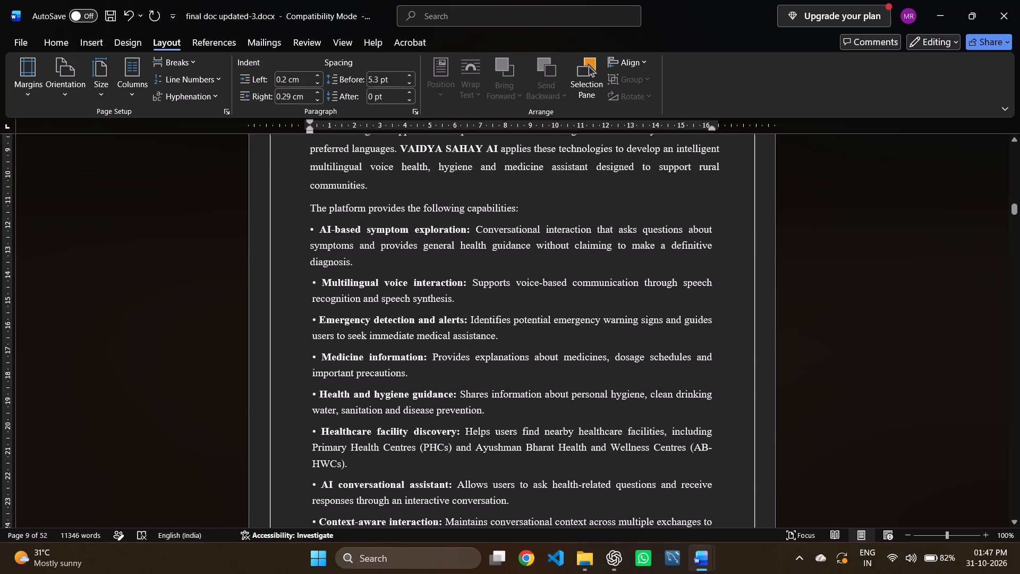
scroll(326, 320, down, 3)
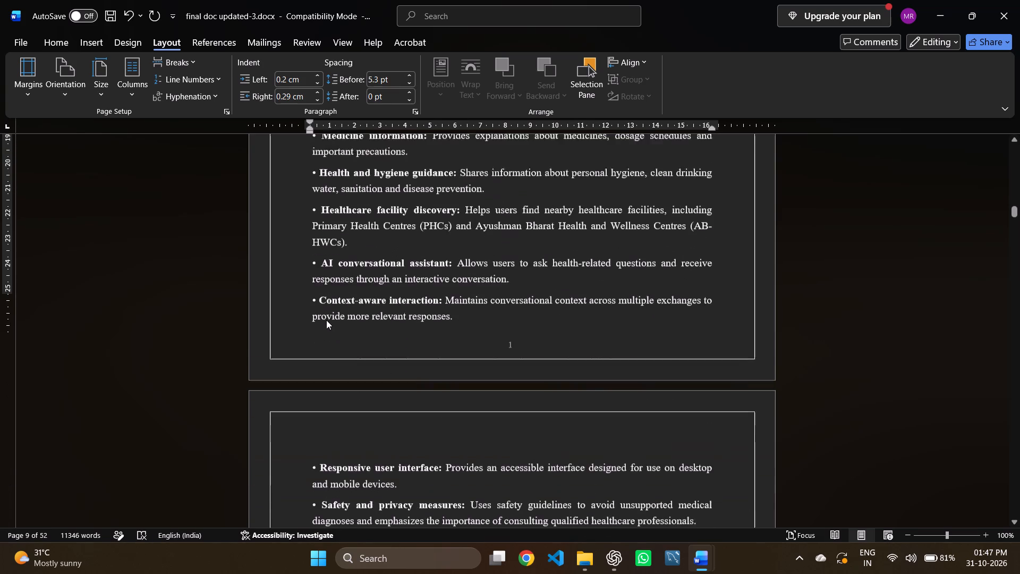
scroll(326, 320, down, 1)
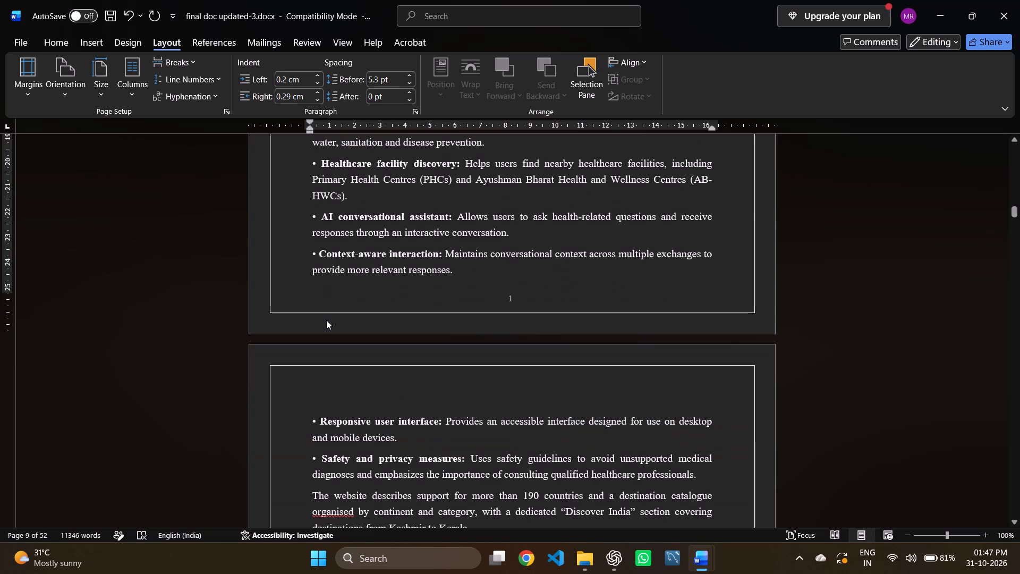
scroll(326, 320, down, 1)
click(452, 269)
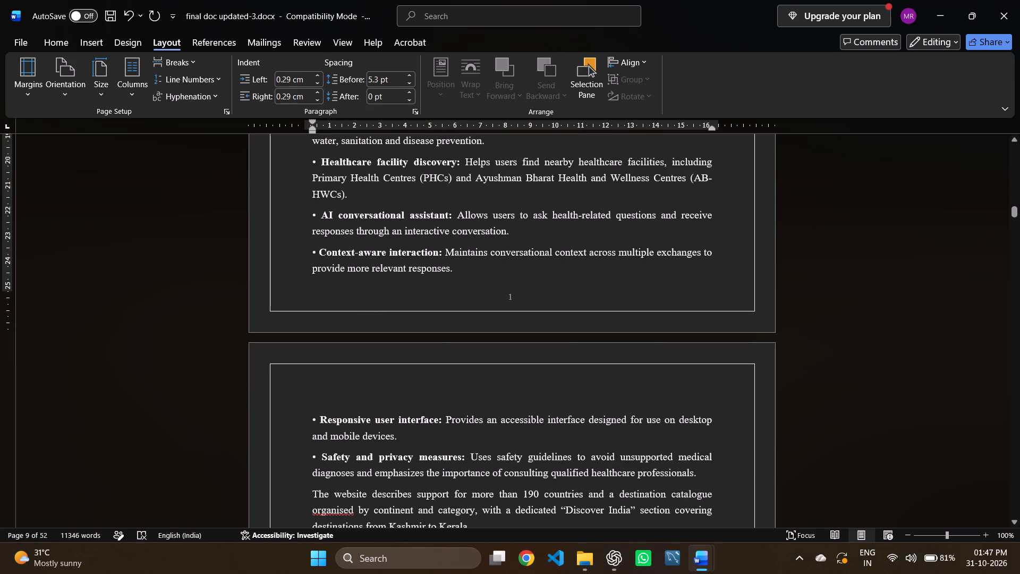
scroll(466, 403, down, 1)
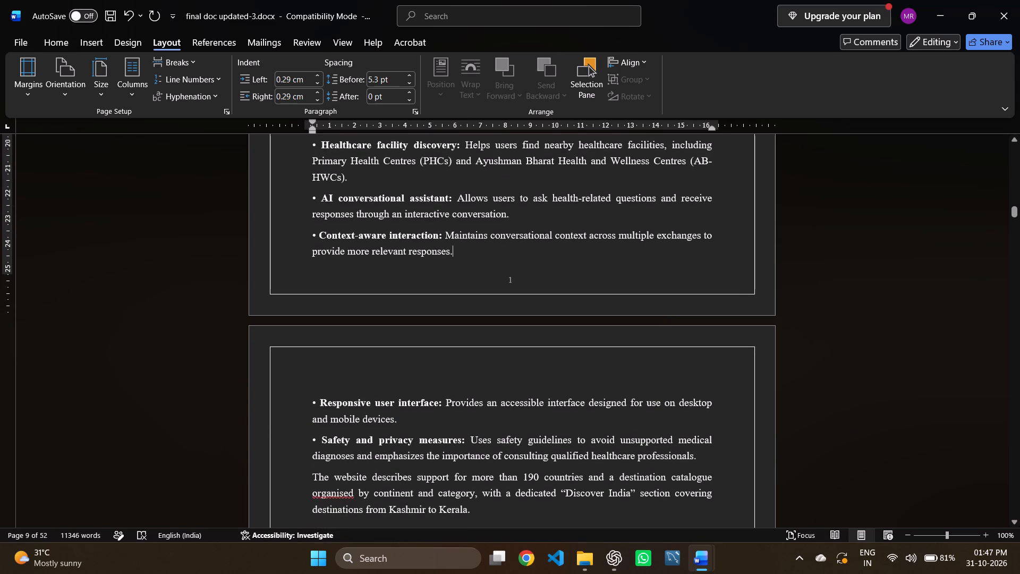
scroll(466, 403, down, 2)
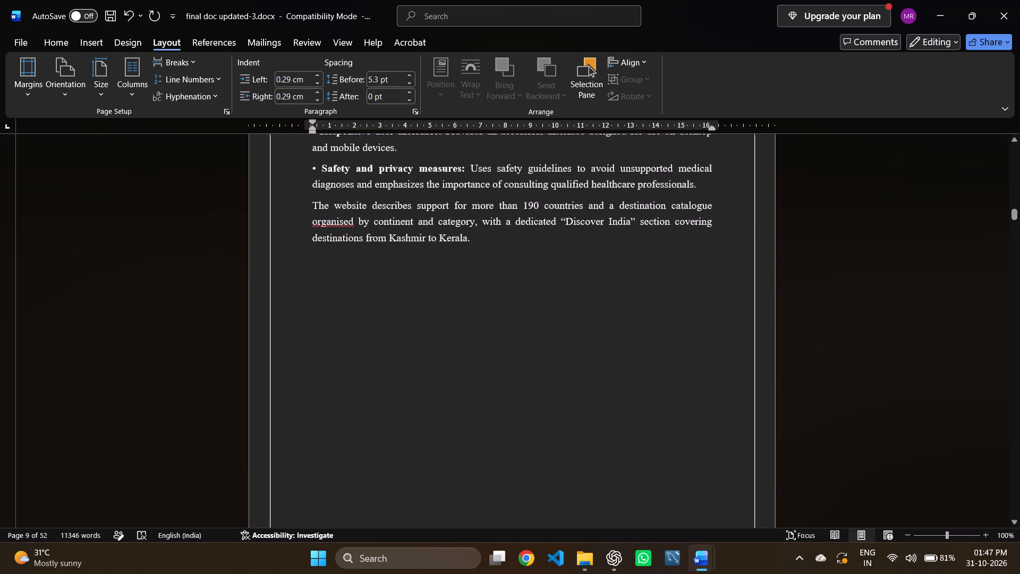
scroll(466, 403, down, 1)
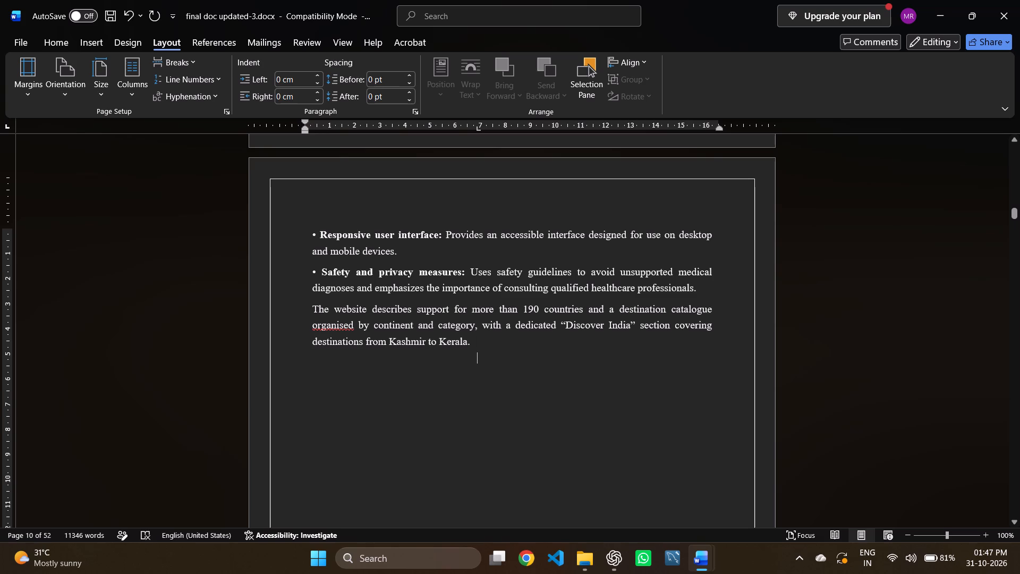
drag(467, 341, 320, 307)
key(ctrl+v)
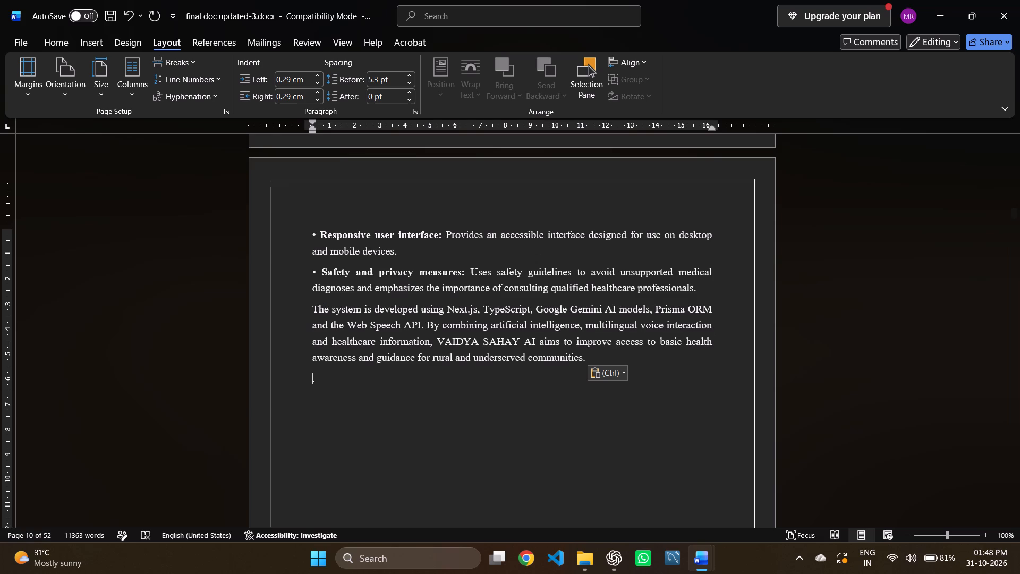
key(ctrl+z)
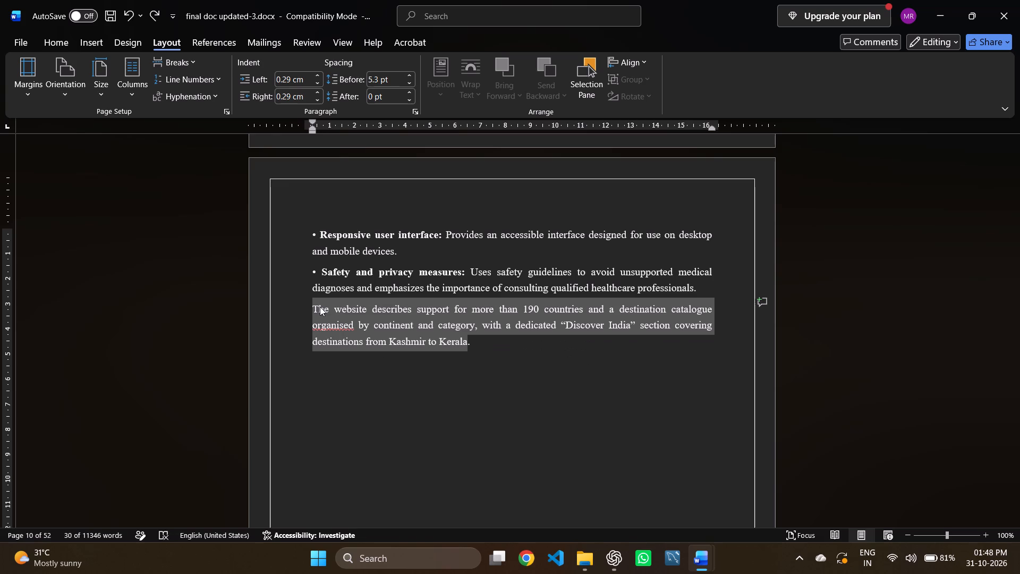
key(ctrl+v)
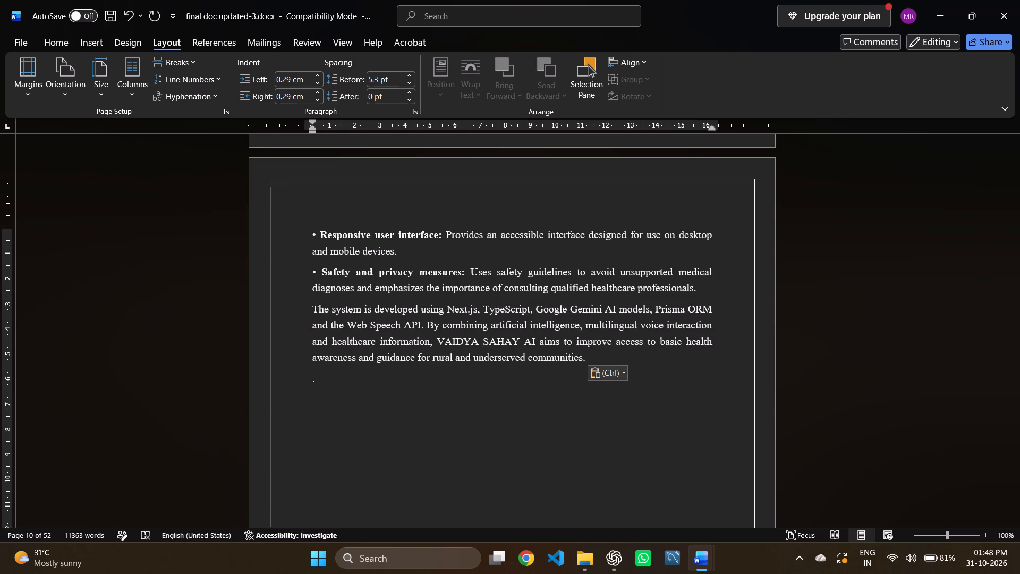
Review sections 1.2 Problem Definition, 1.3 Background and Motivation and 1.4 Scope of the Project for remaining travel-related text.
scroll(320, 307, down, 2)
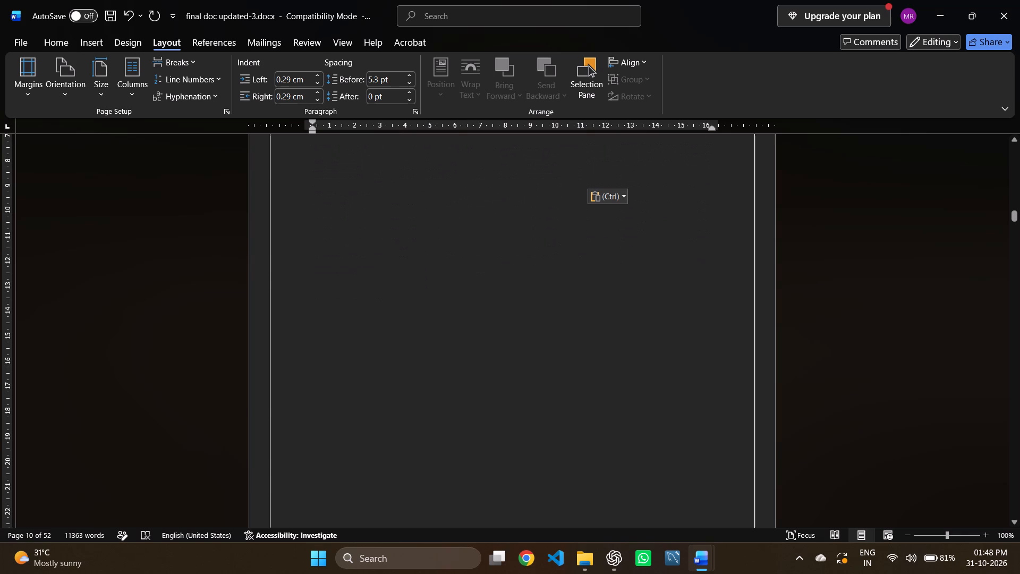
scroll(320, 307, down, 3)
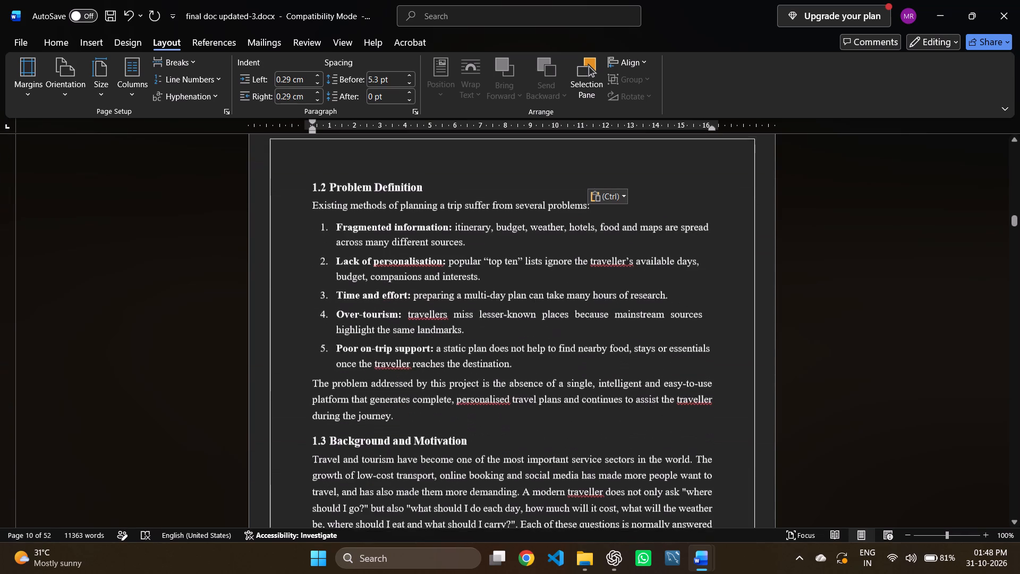
scroll(320, 307, down, 2)
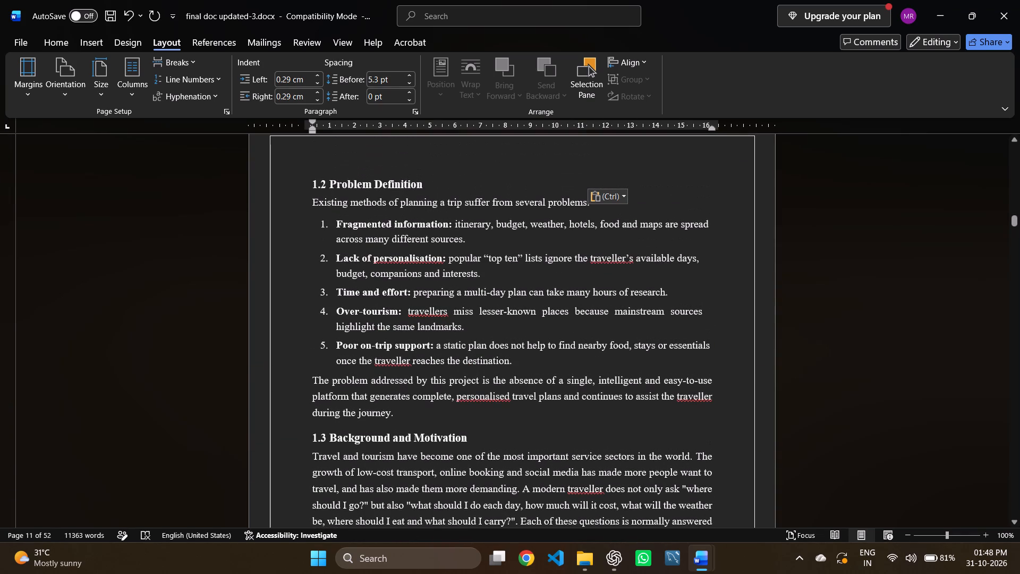
scroll(320, 307, down, 2)
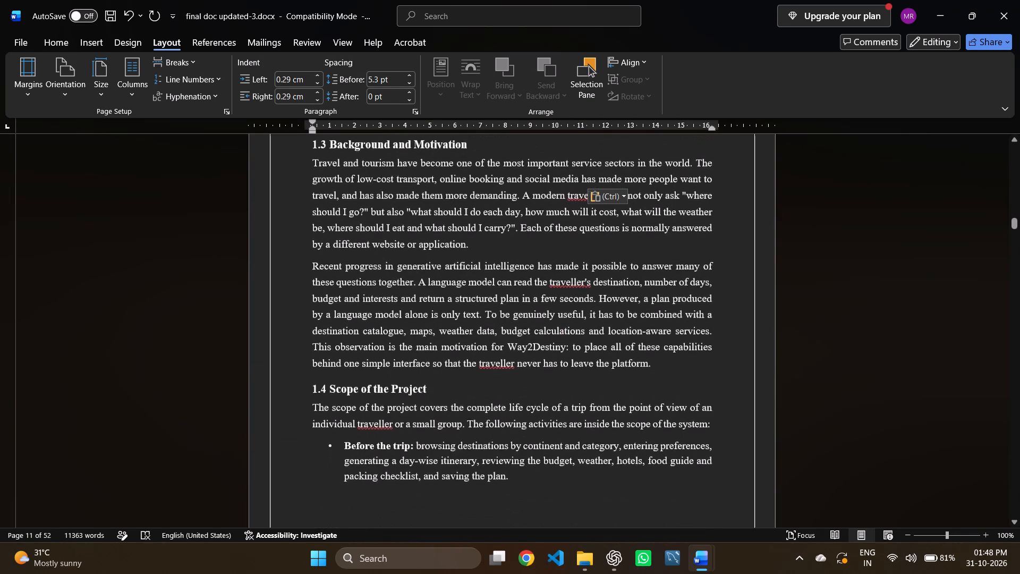
scroll(320, 307, down, 2)
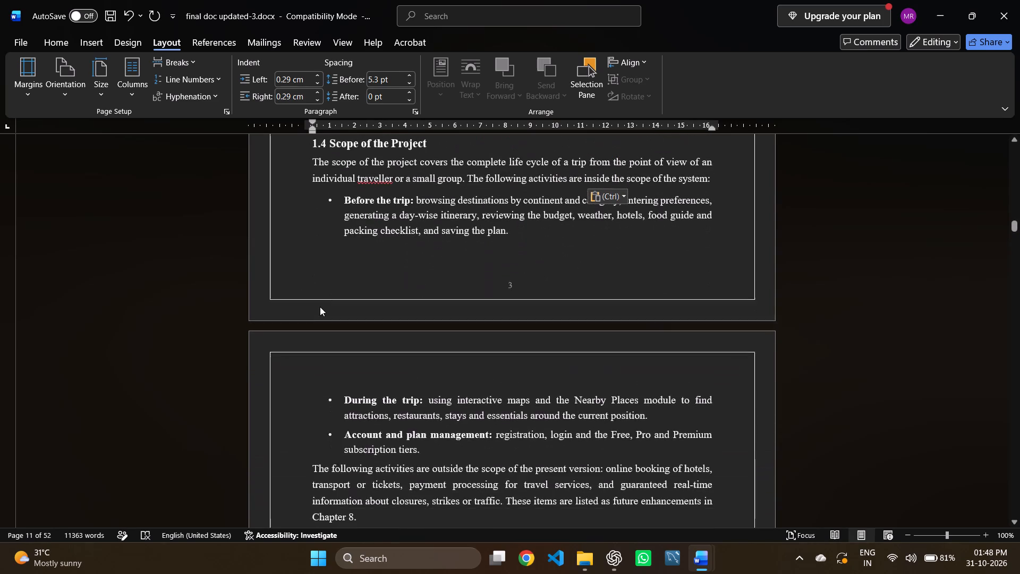
scroll(320, 307, down, 2)
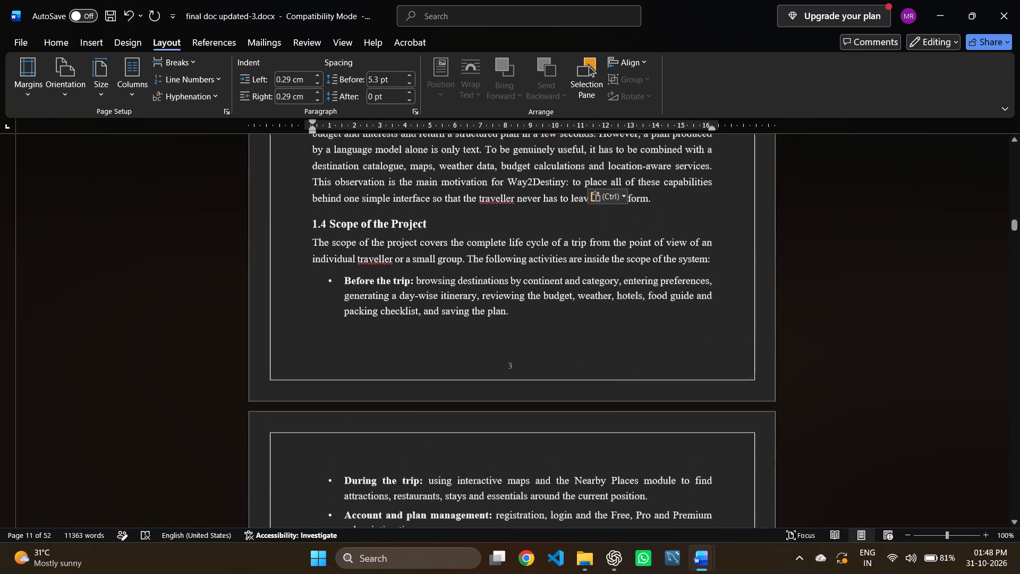
scroll(320, 307, down, 2)
scroll(320, 307, up, 1)
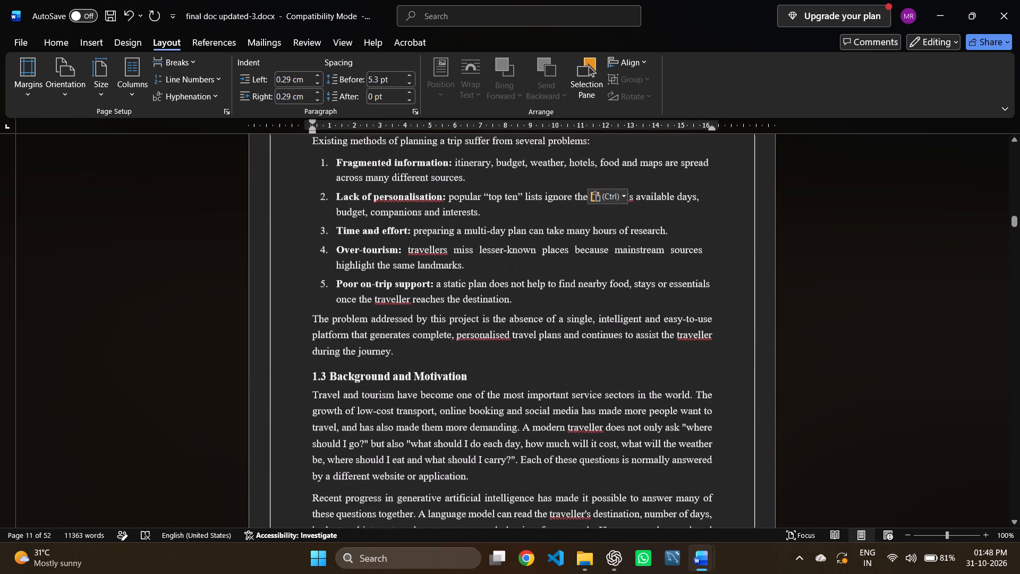
scroll(320, 307, up, 1)
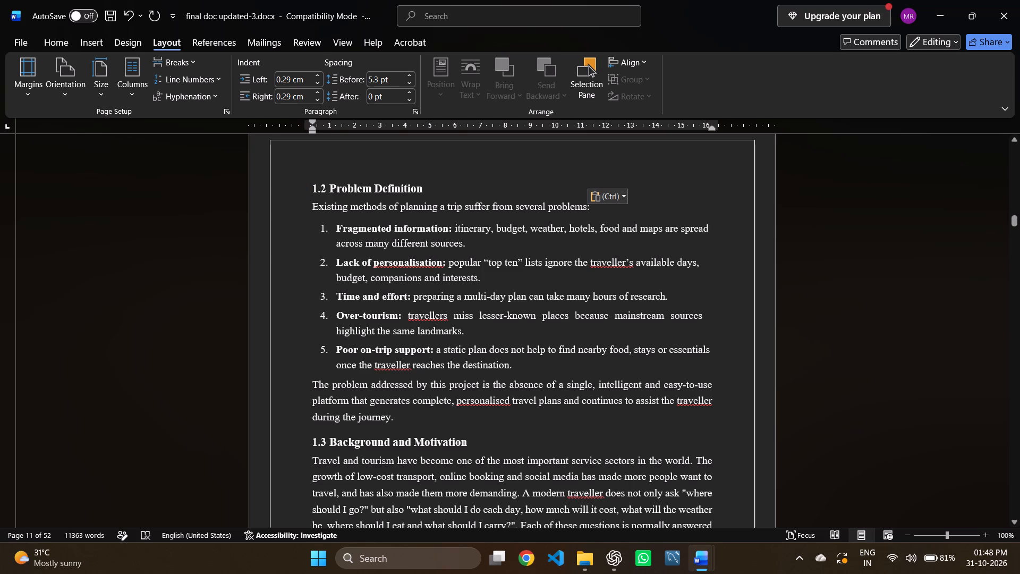
scroll(337, 206, up, 5)
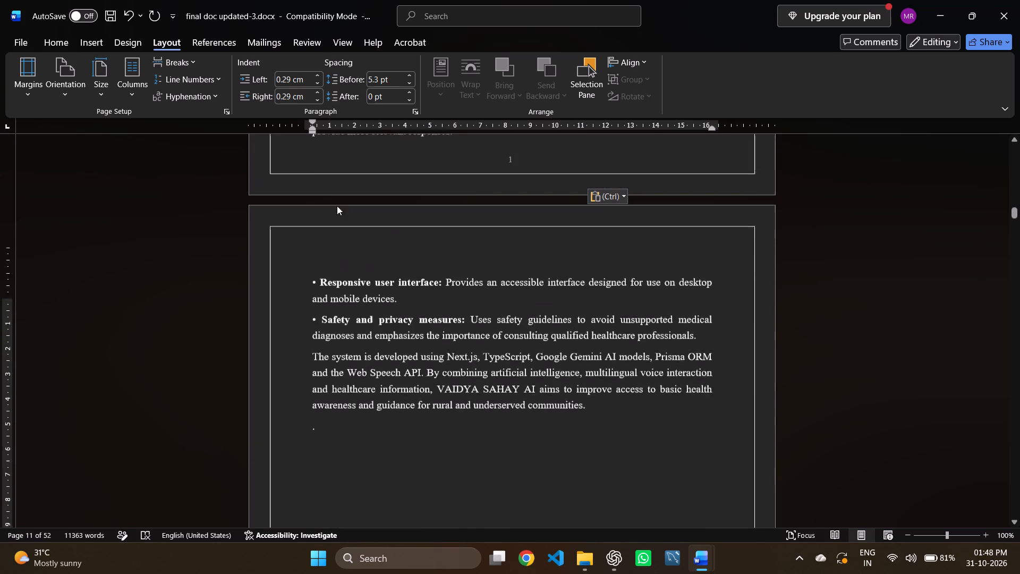
Copy the travel text of sections 1.2 Problem Definition through 1.4 Scope of the Project, ending at "Chapter 8.".
scroll(337, 206, up, 2)
scroll(337, 206, down, 1)
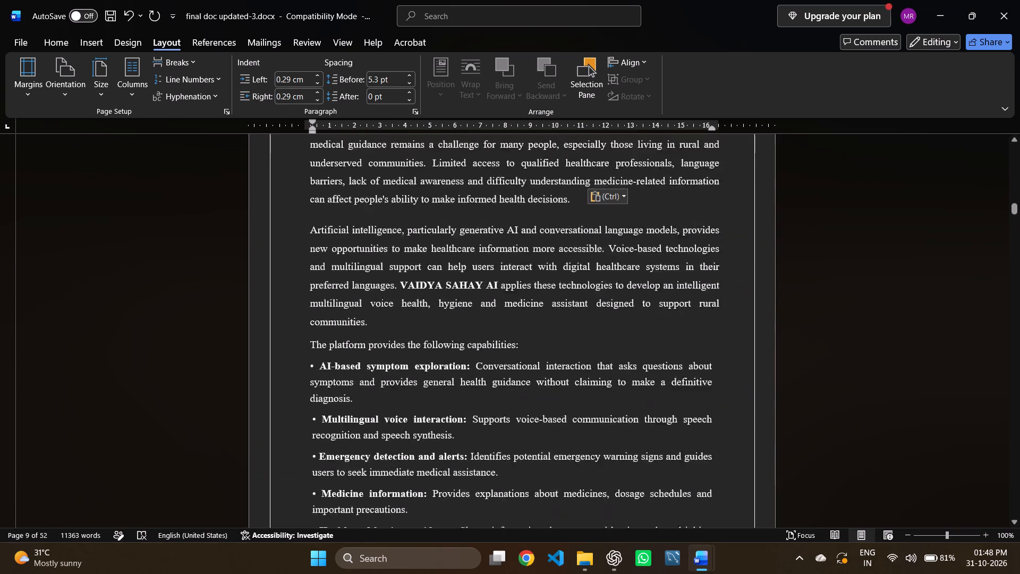
scroll(337, 206, down, 3)
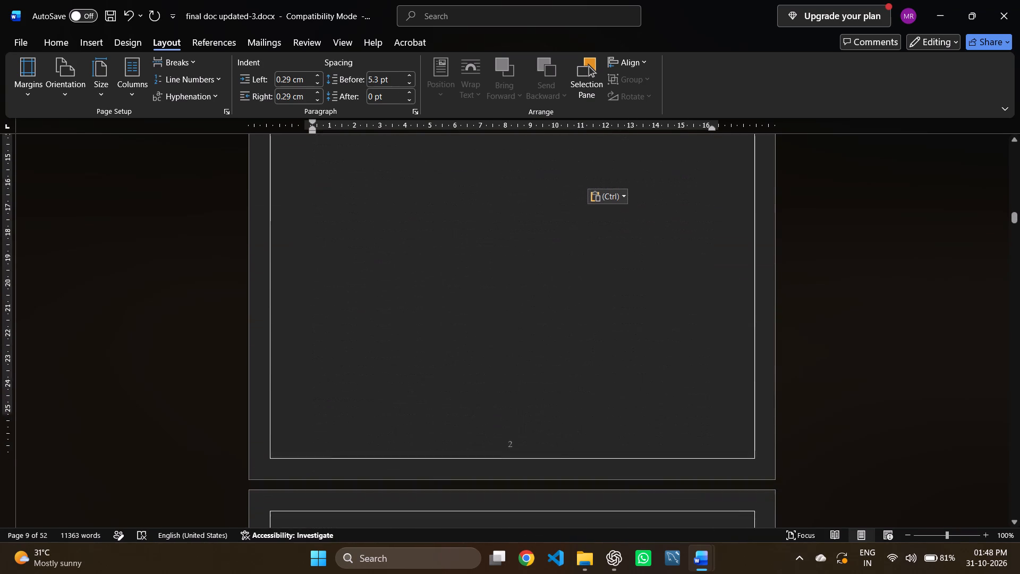
scroll(337, 206, down, 2)
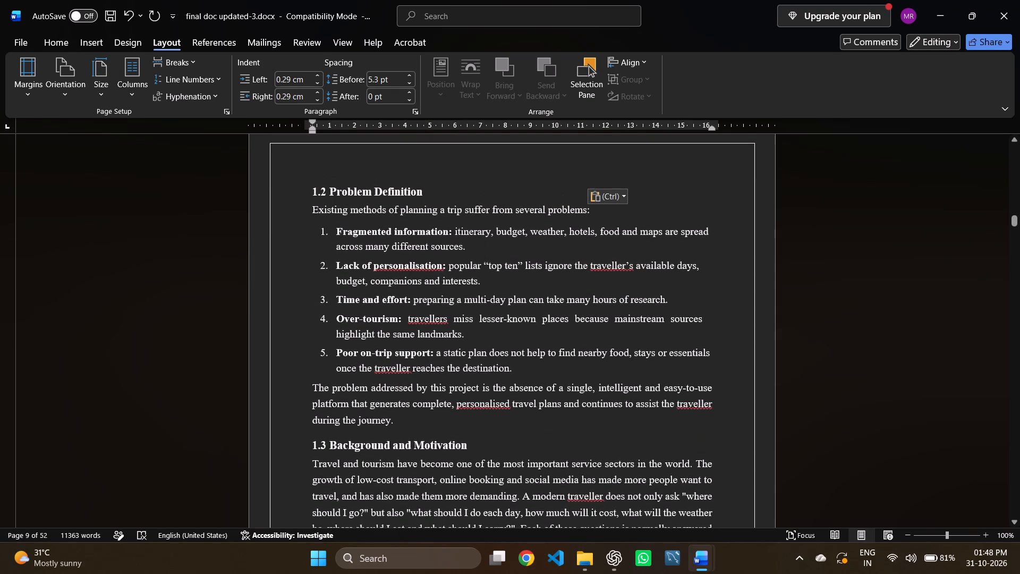
drag(311, 187, 359, 327)
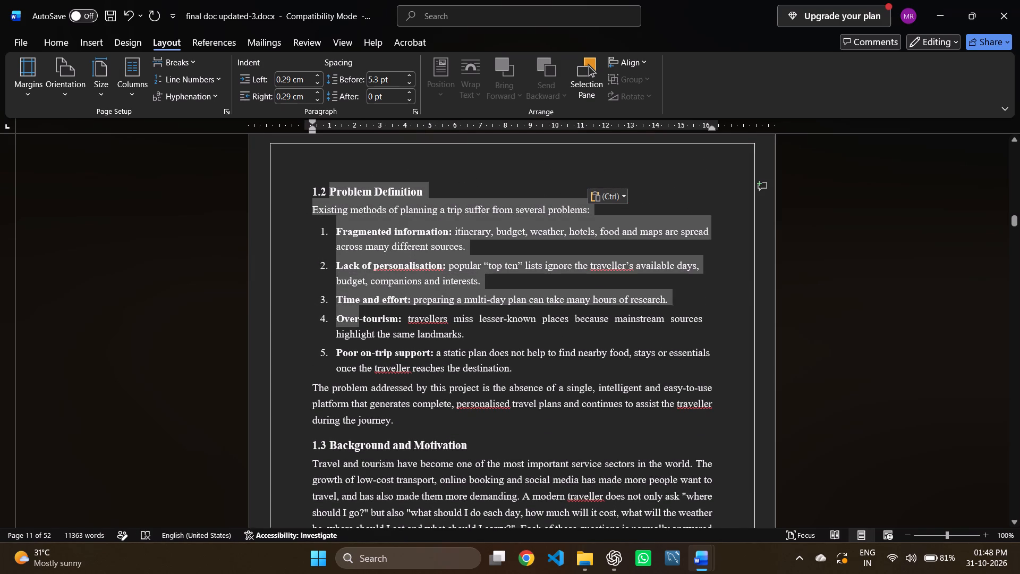
drag(359, 327, 396, 508)
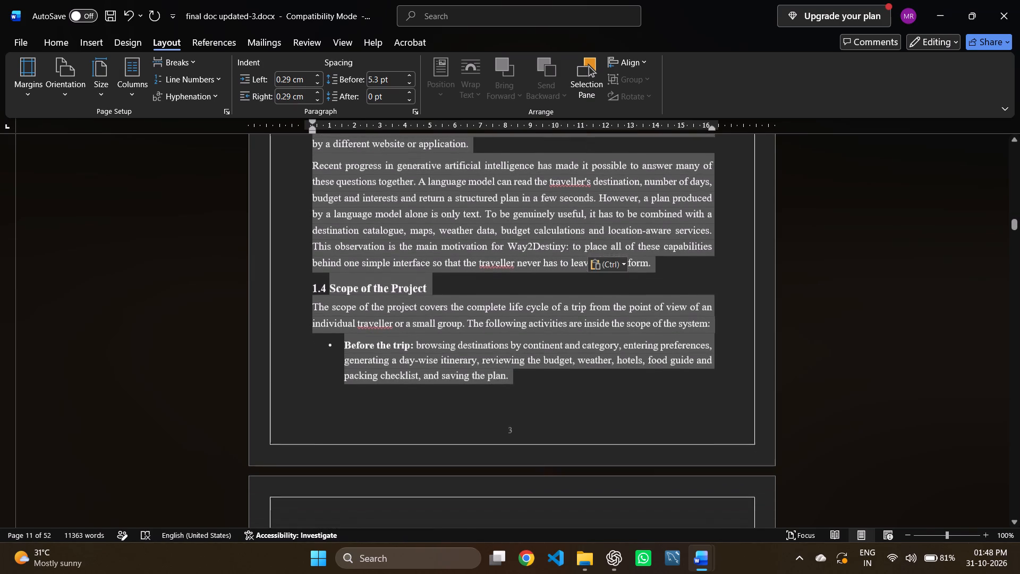
drag(396, 508, 426, 385)
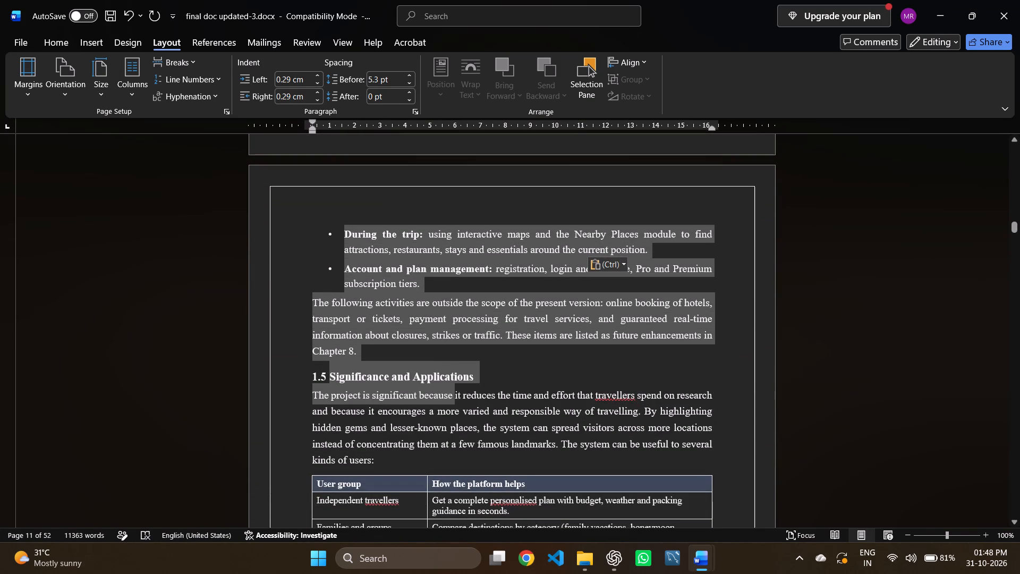
drag(426, 385, 360, 348)
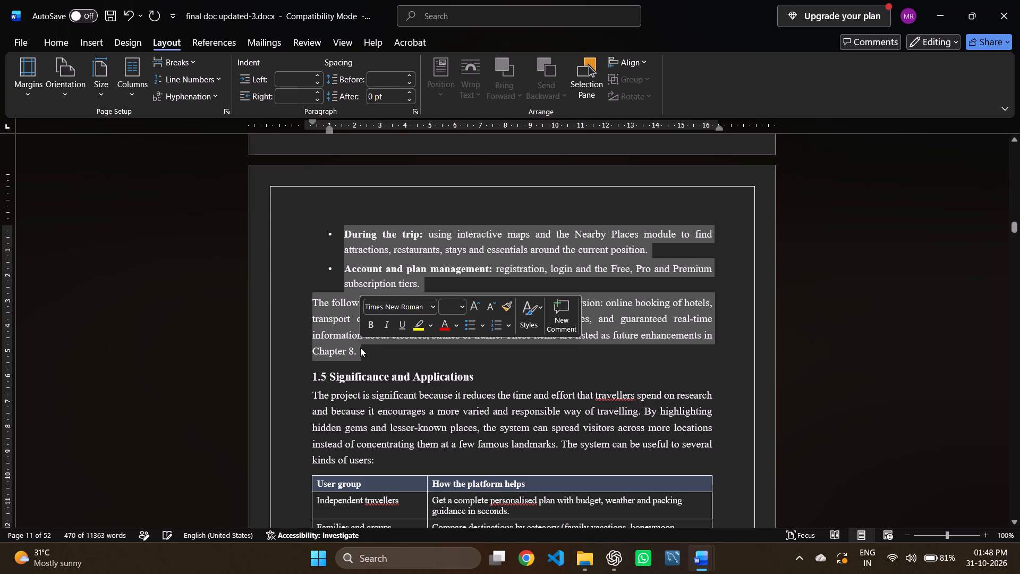
key(ctrl+c)
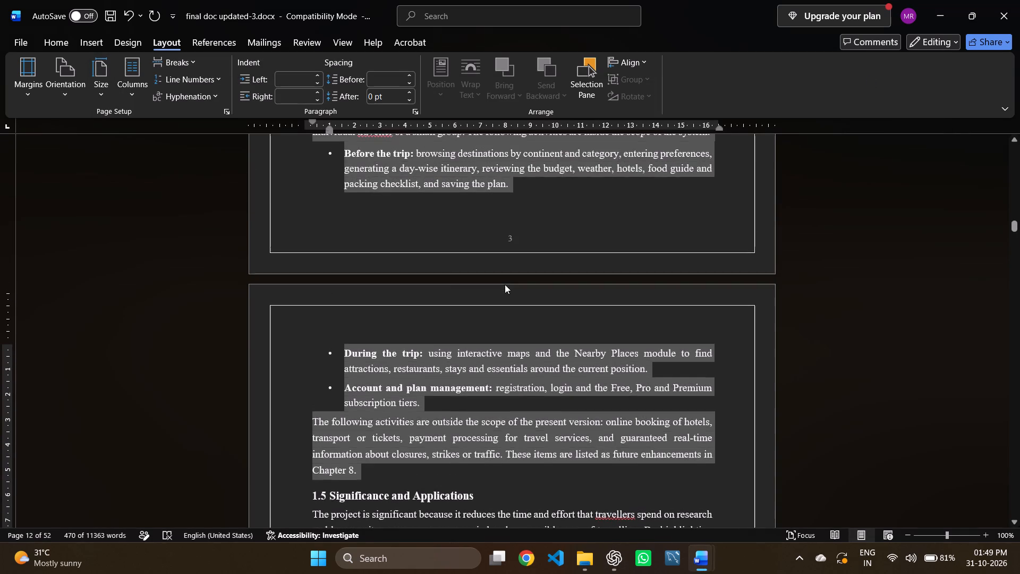
scroll(505, 284, up, 1)
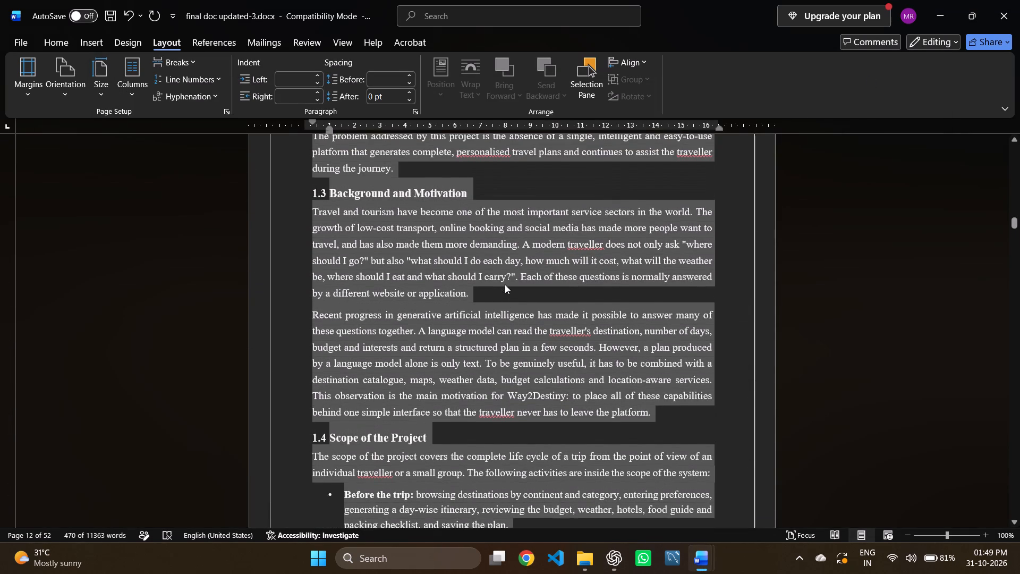
scroll(505, 284, up, 2)
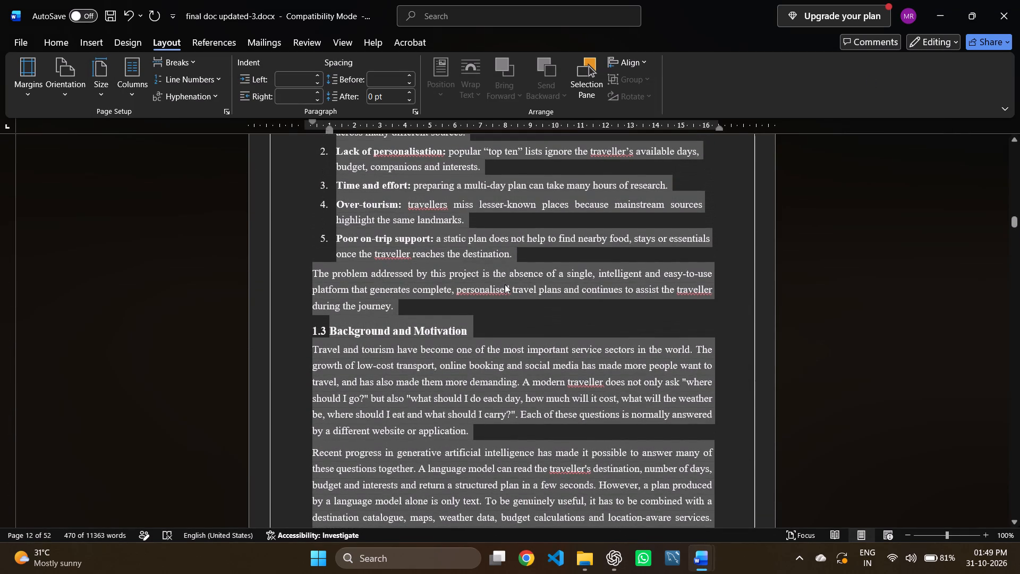
scroll(505, 284, up, 1)
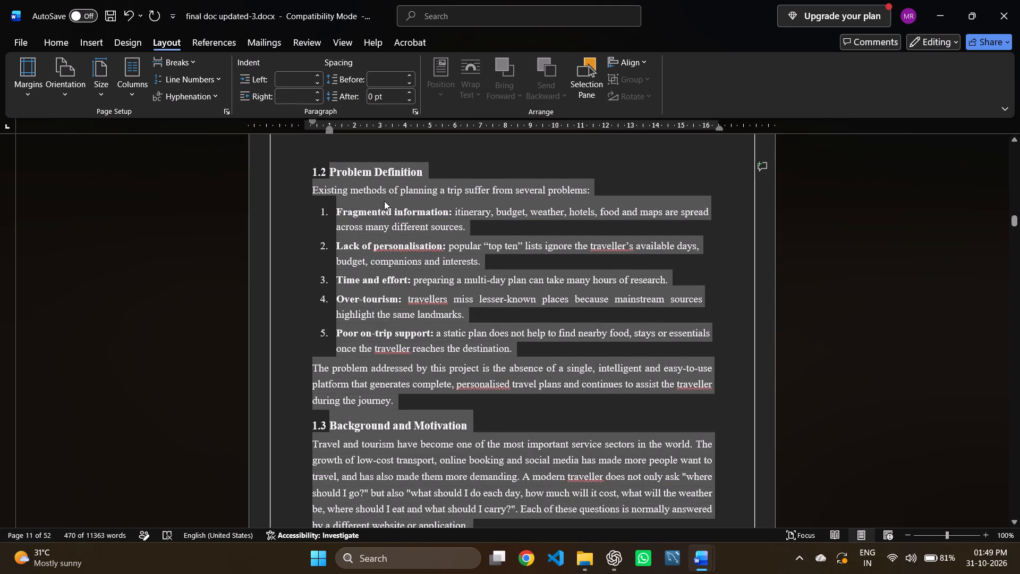
click(353, 198)
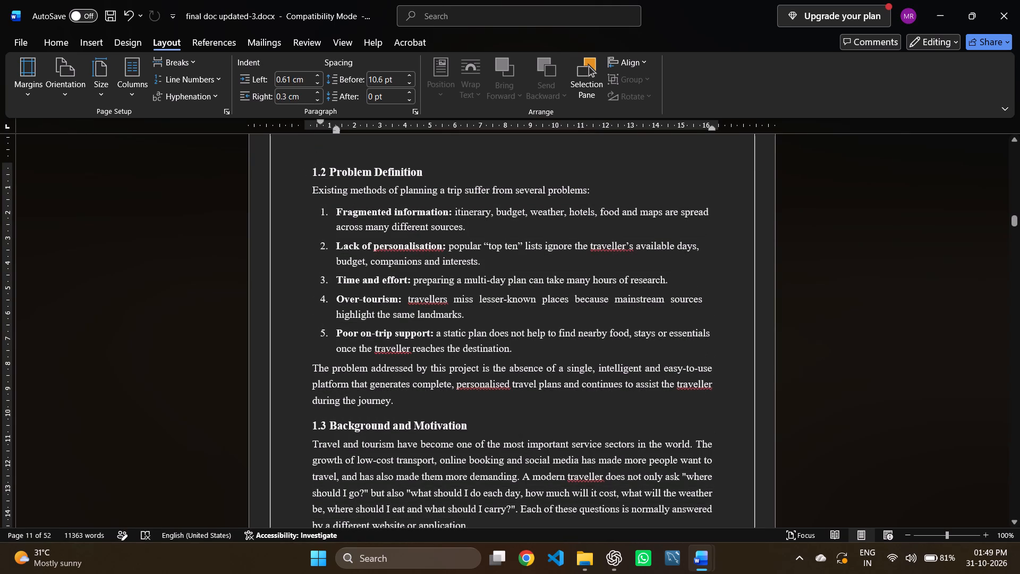
drag(309, 188, 364, 263)
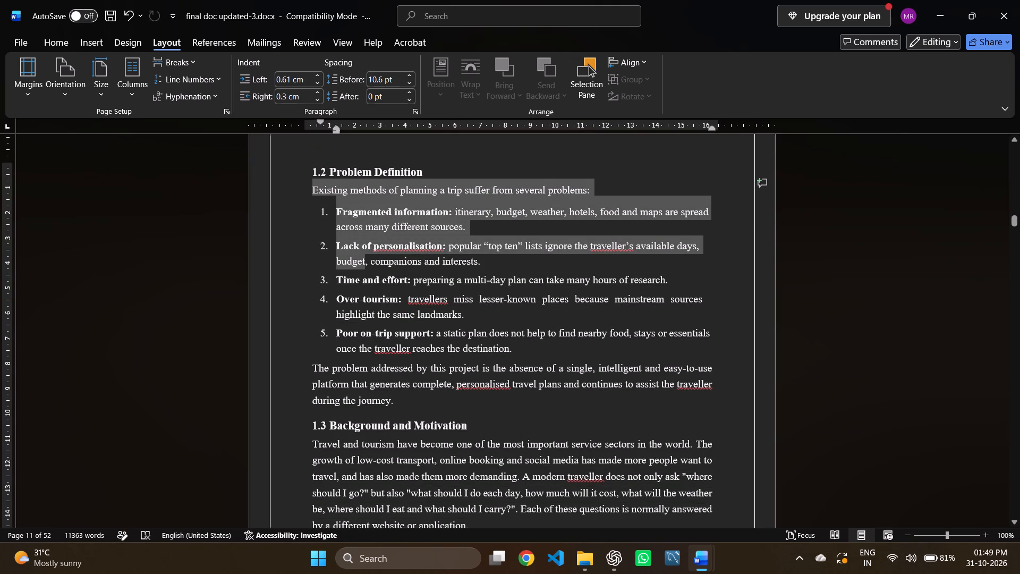
drag(364, 263, 388, 397)
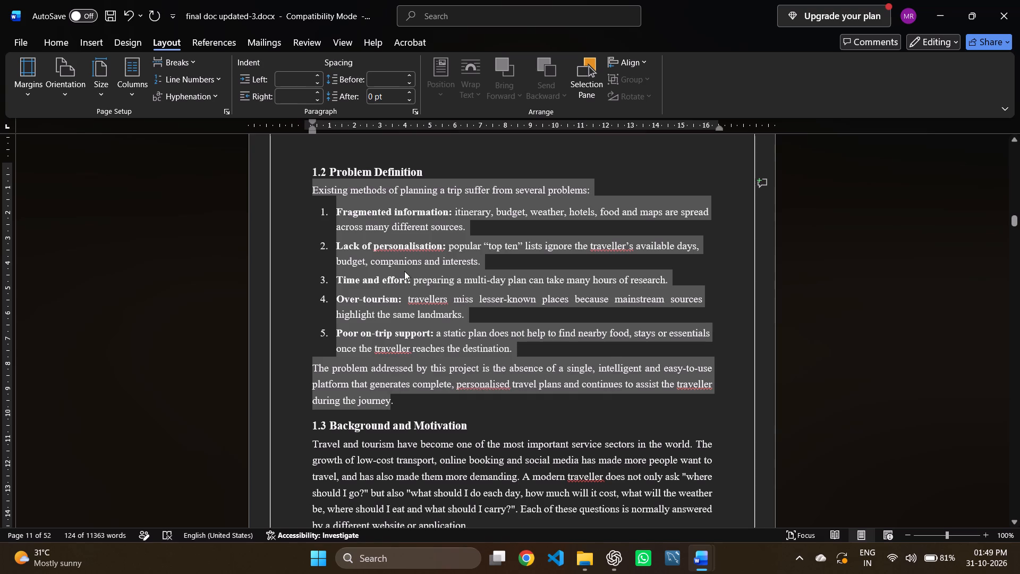
click(430, 268)
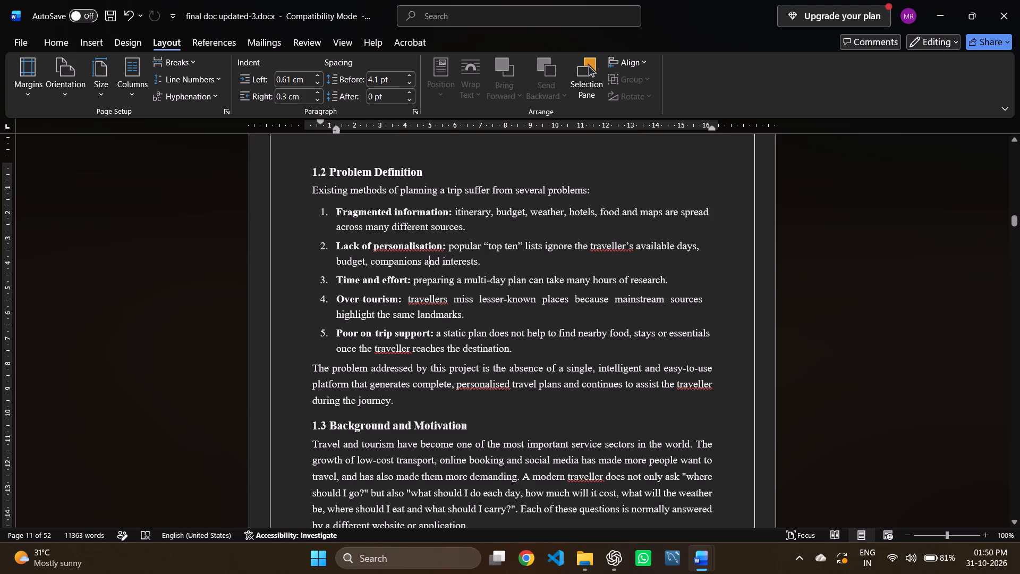
drag(310, 187, 371, 367)
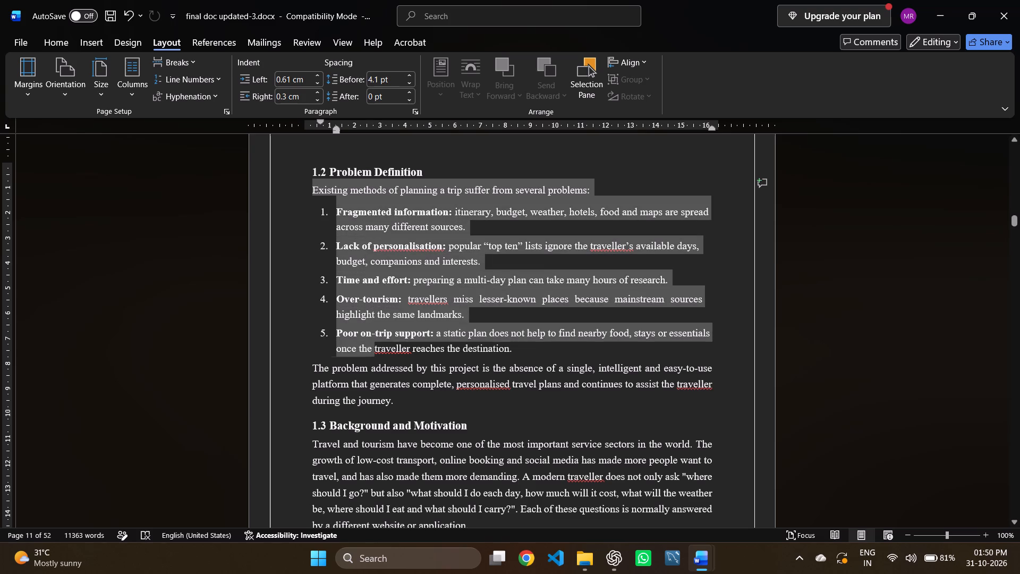
drag(371, 367, 383, 399)
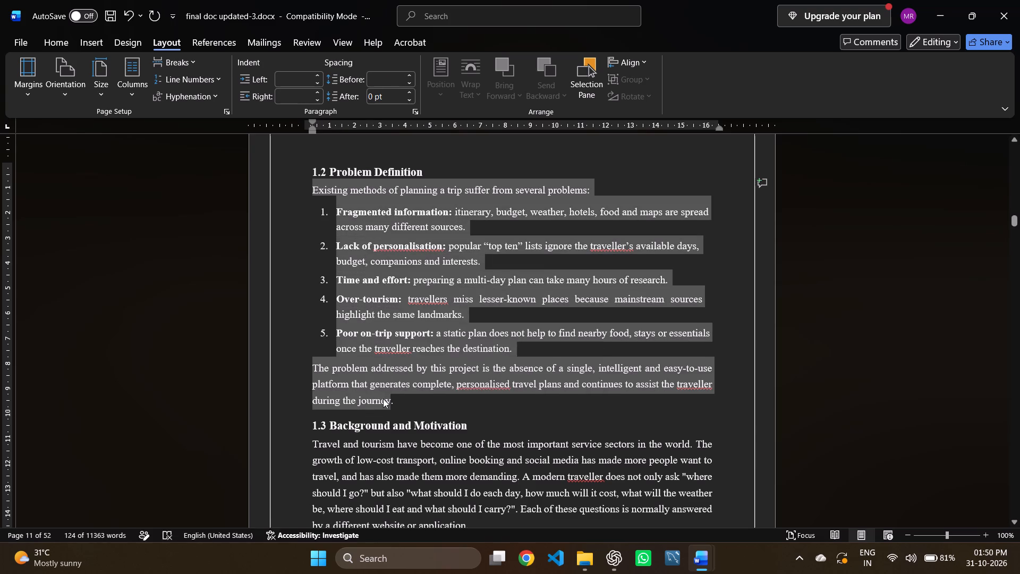
key(ctrl+v)
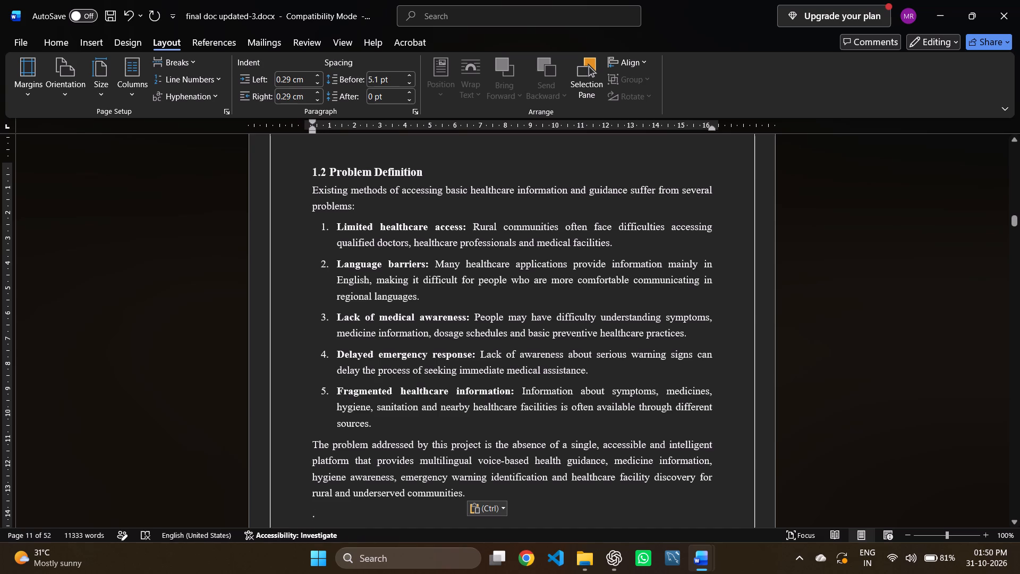
Undo the replacement of the 1.2 Problem Definition body to restore the original travel-planning text.
click(290, 80)
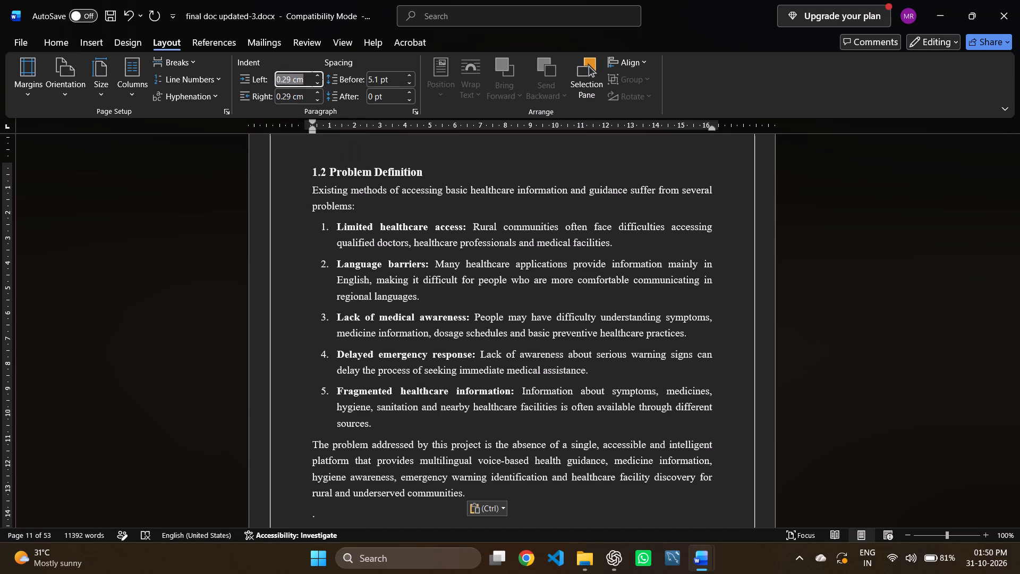
key(ctrl+z)
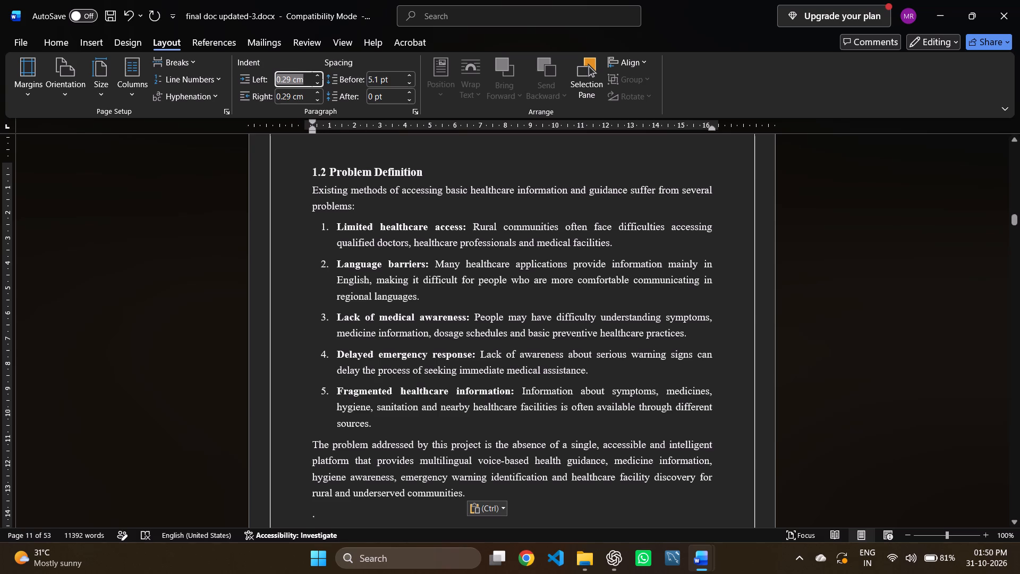
click(403, 257)
key(ctrl+z)
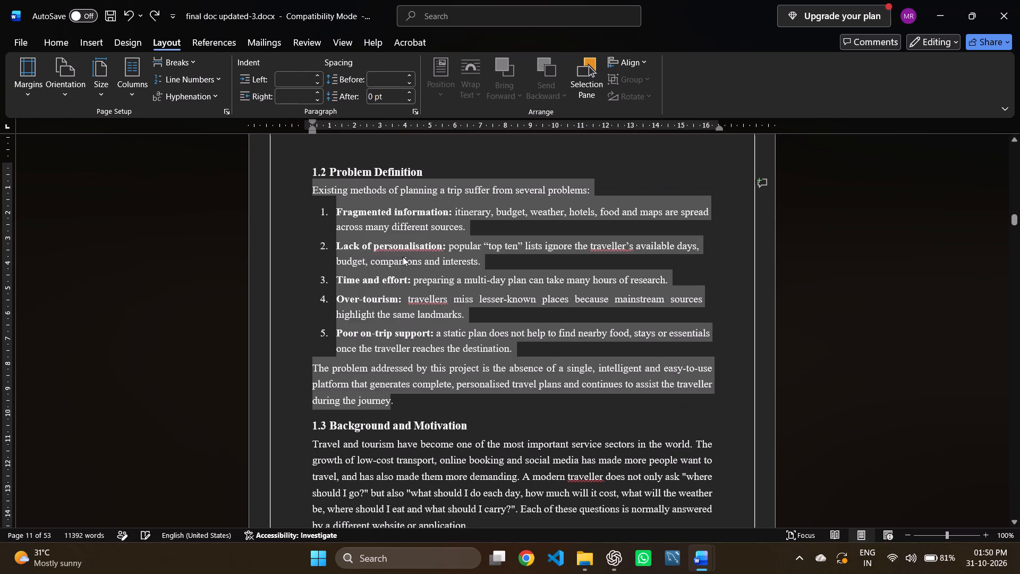
Check the indent and spacing settings of the heading, intro line and numbered items in section 1.2 Problem Definition.
click(416, 291)
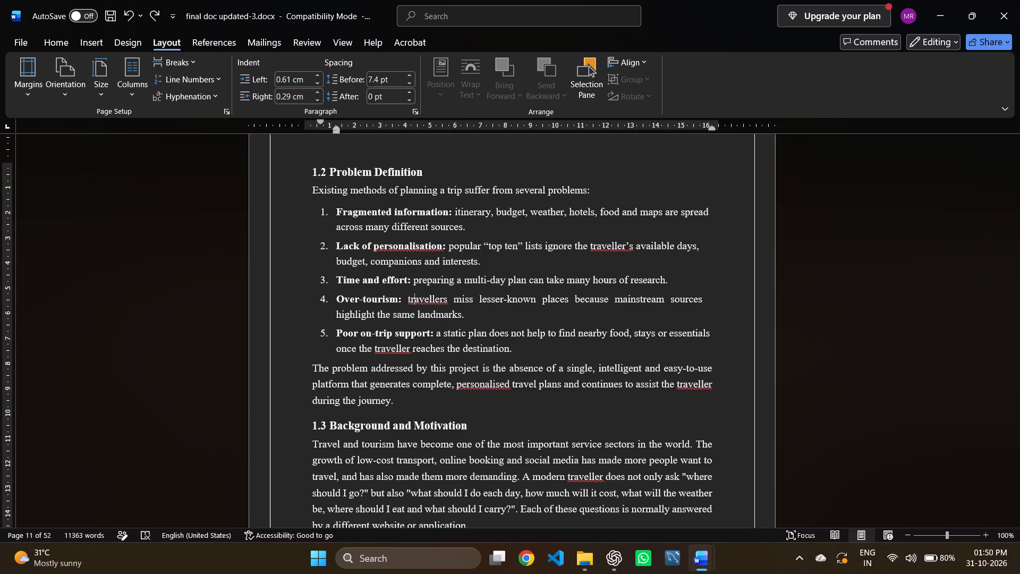
click(442, 233)
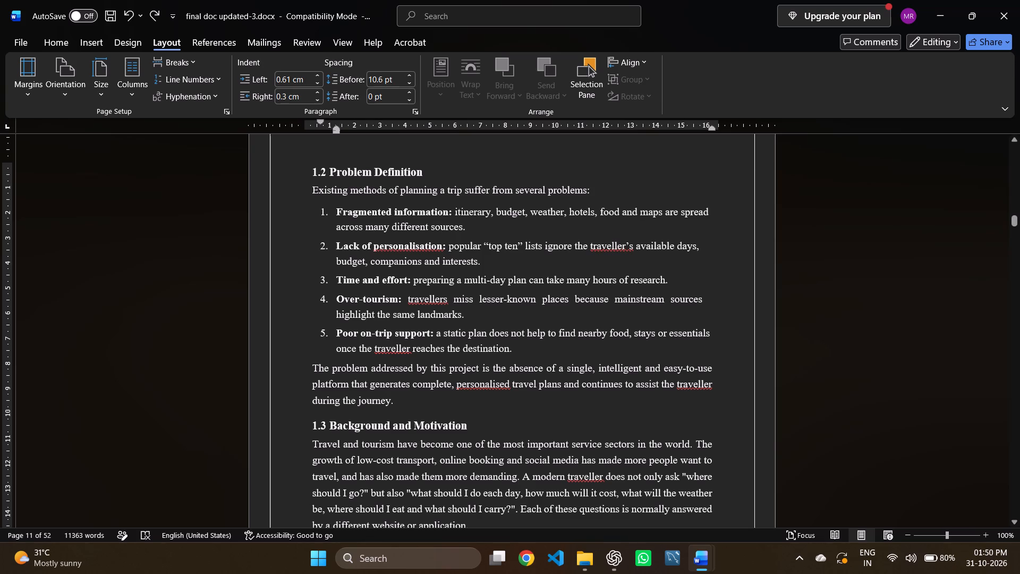
click(450, 212)
click(438, 191)
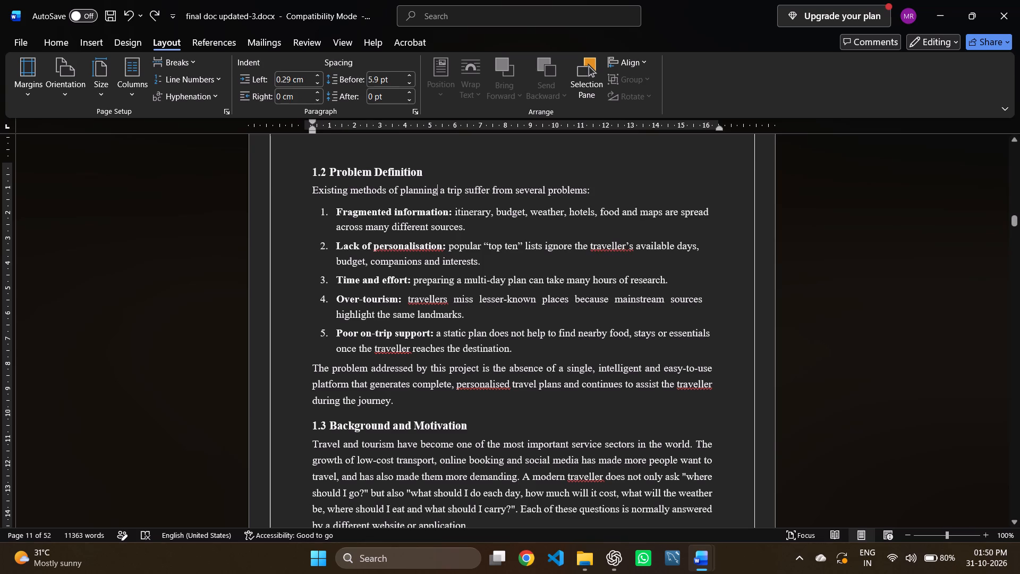
click(438, 214)
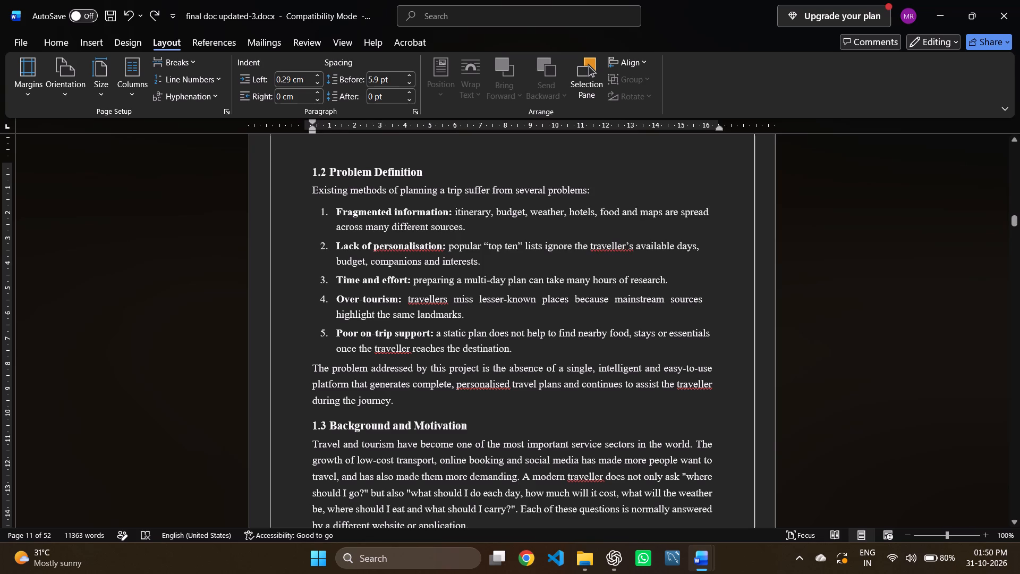
click(438, 214)
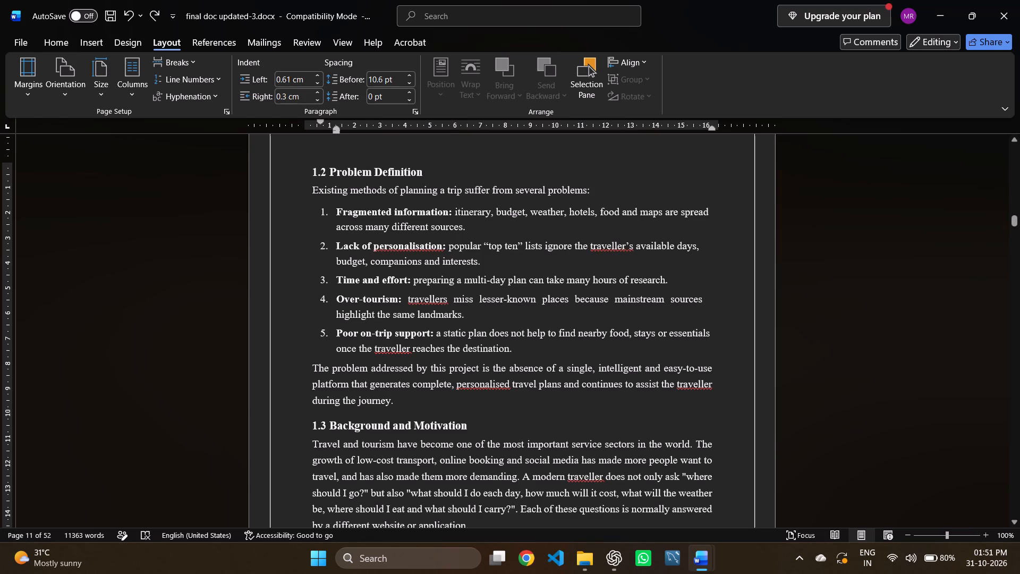
click(438, 247)
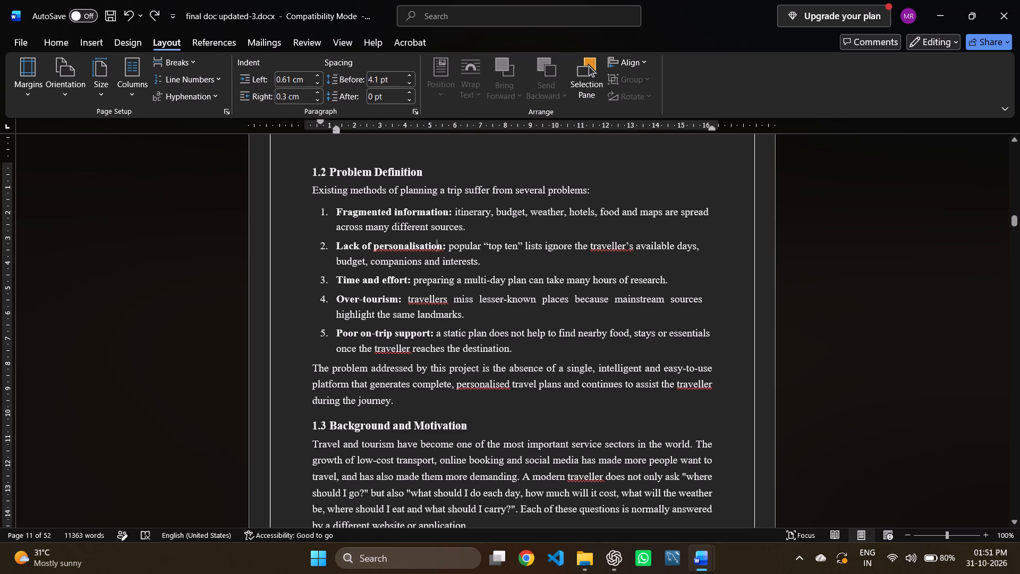
click(453, 259)
click(423, 172)
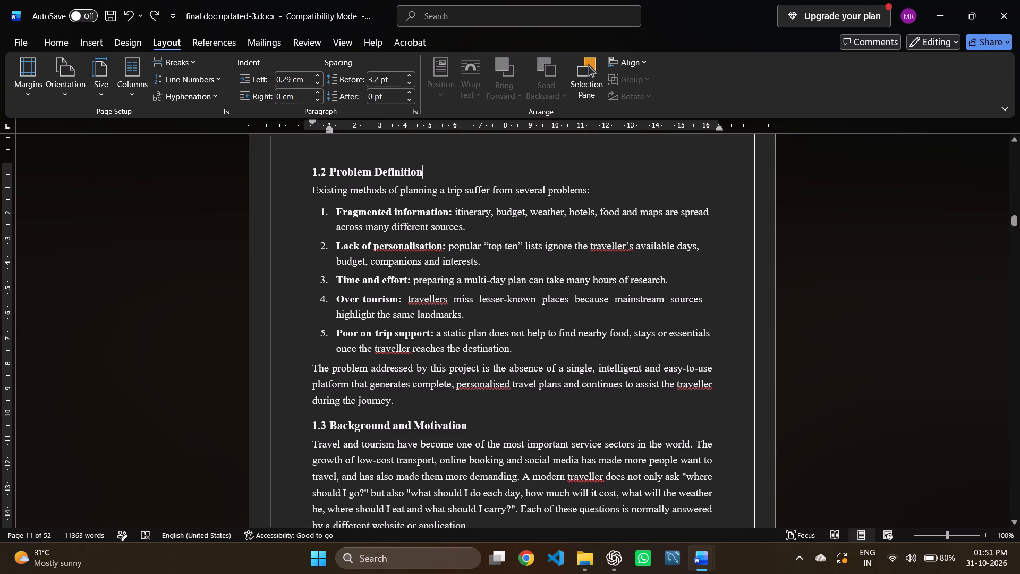
click(401, 190)
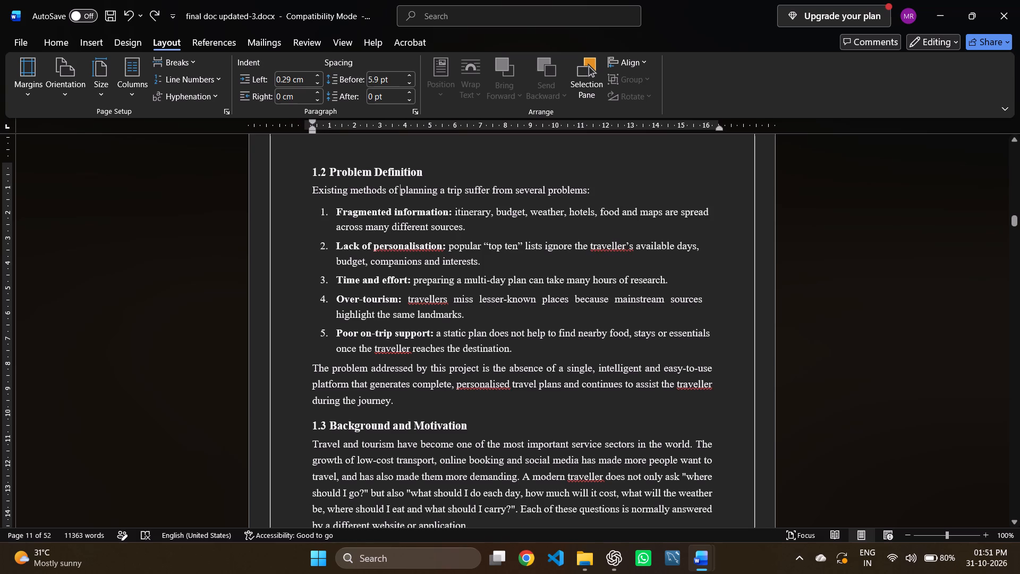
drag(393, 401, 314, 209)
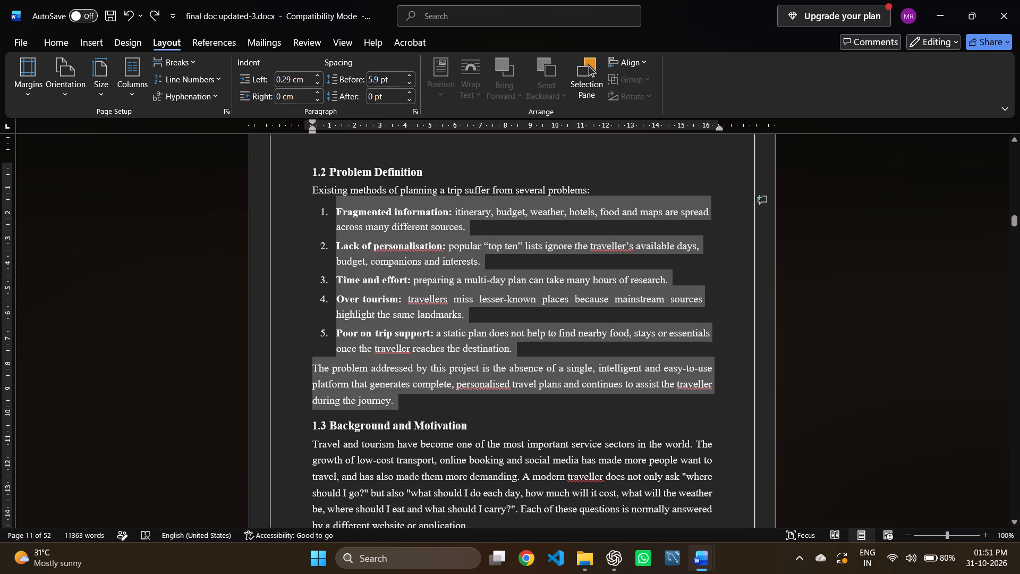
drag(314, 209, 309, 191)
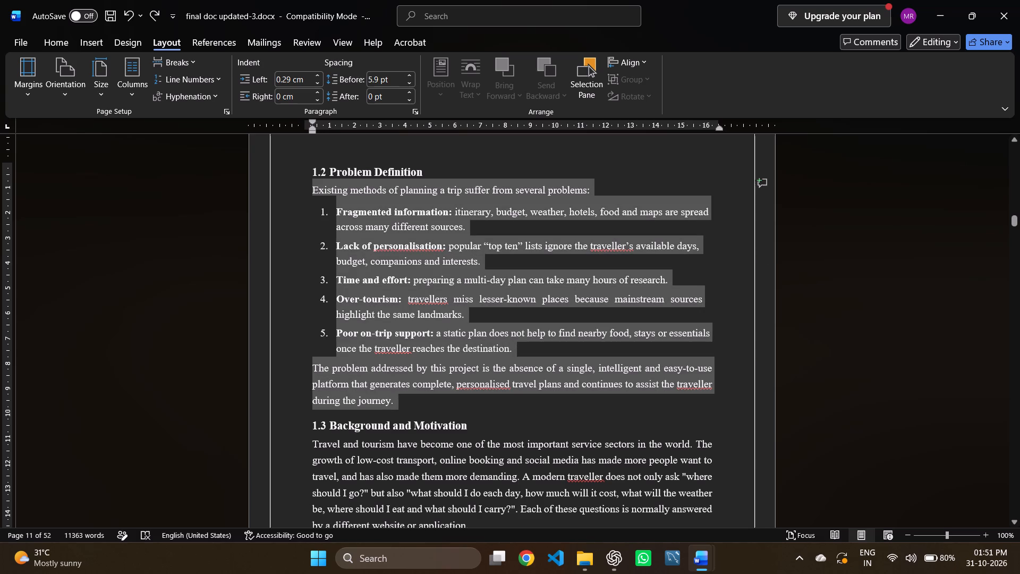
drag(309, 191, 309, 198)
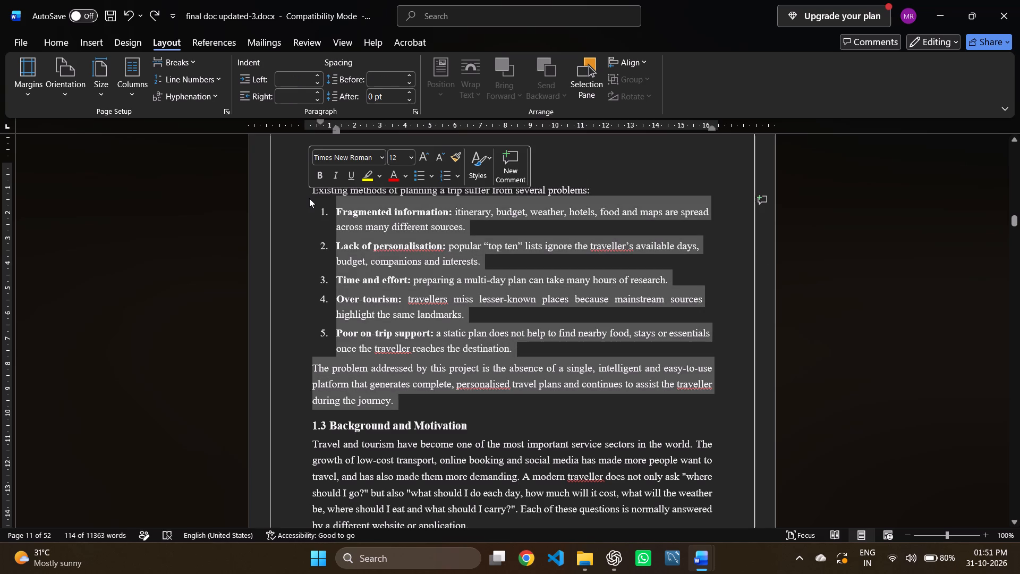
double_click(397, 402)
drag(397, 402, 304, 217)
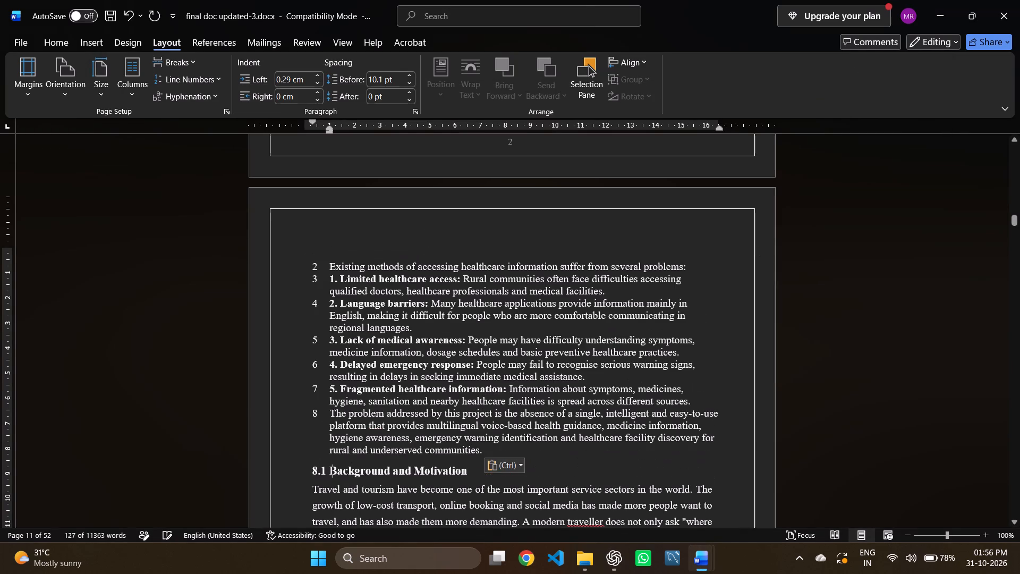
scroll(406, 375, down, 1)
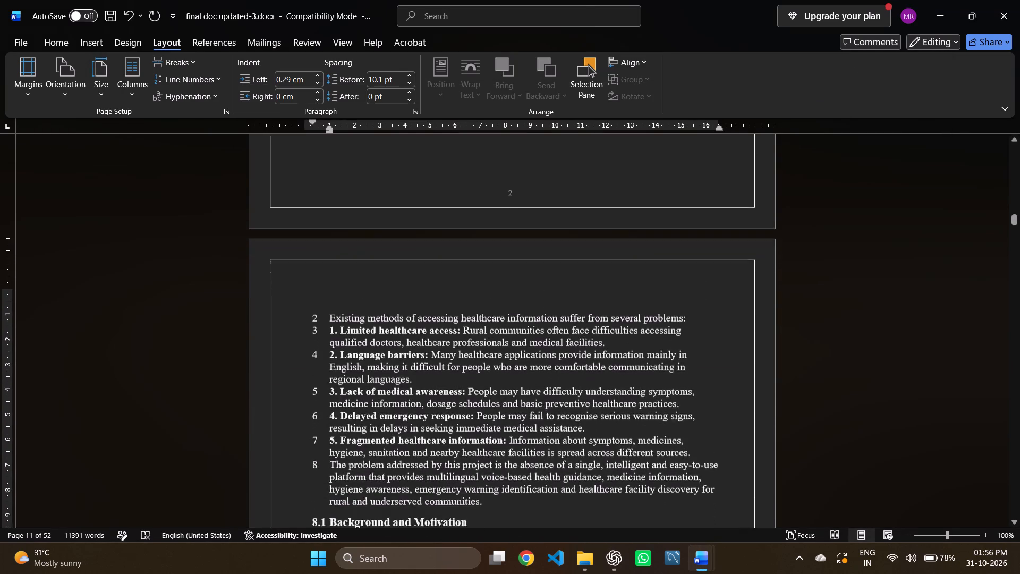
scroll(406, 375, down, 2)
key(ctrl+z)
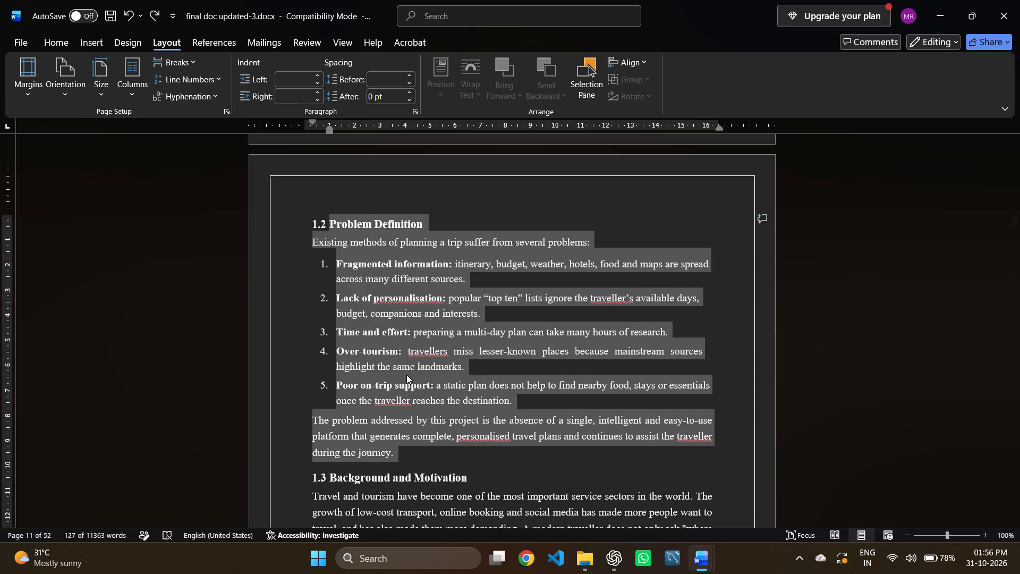
Close final doc updated-3.docx, saving its changes.
click(999, 14)
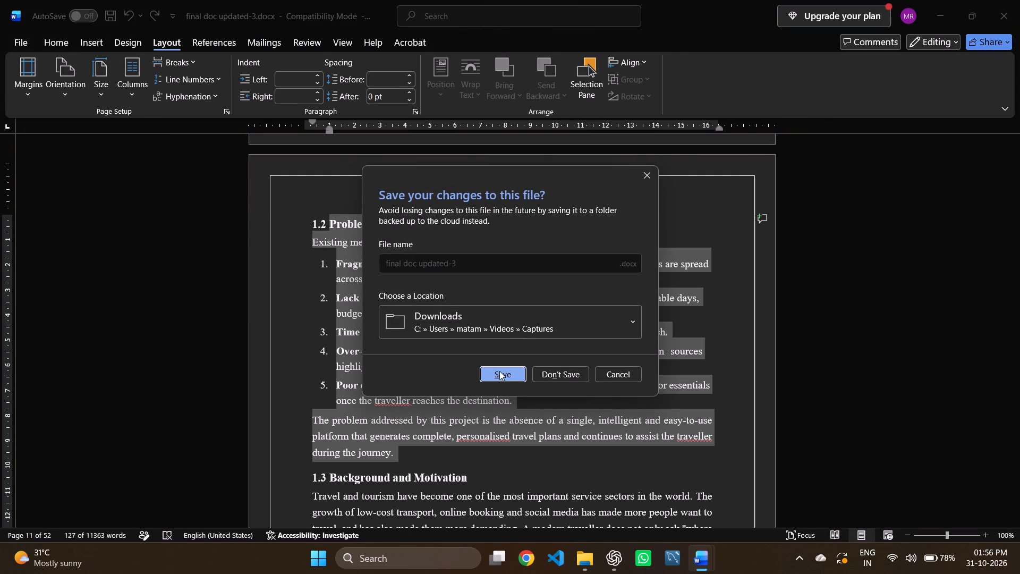
click(499, 371)
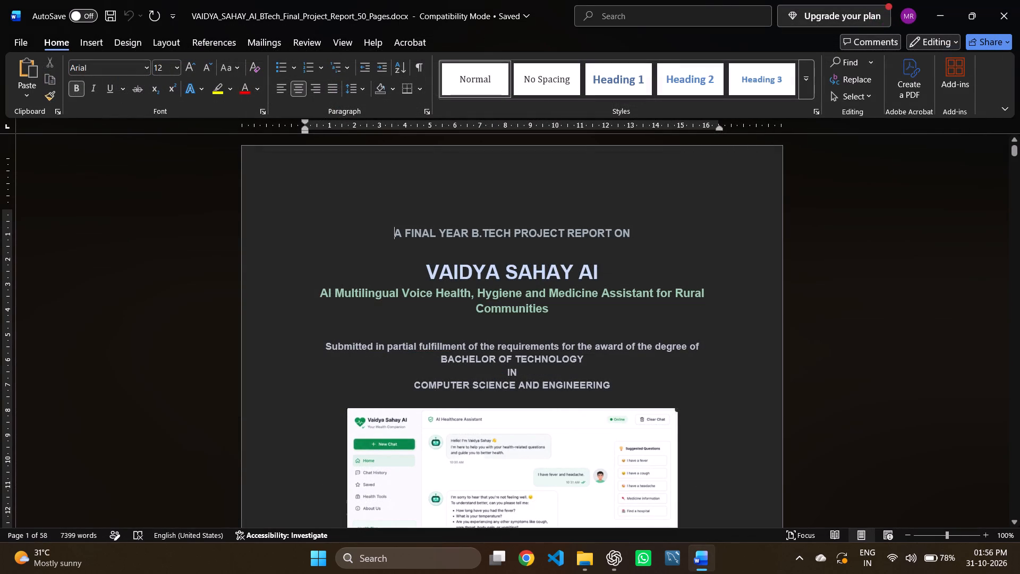
Look through the VAIDYA_SAHAY_AI_BTech_Final_Project_Report_50_Pages.docx report from the title page onward, and close it.
scroll(552, 386, down, 6)
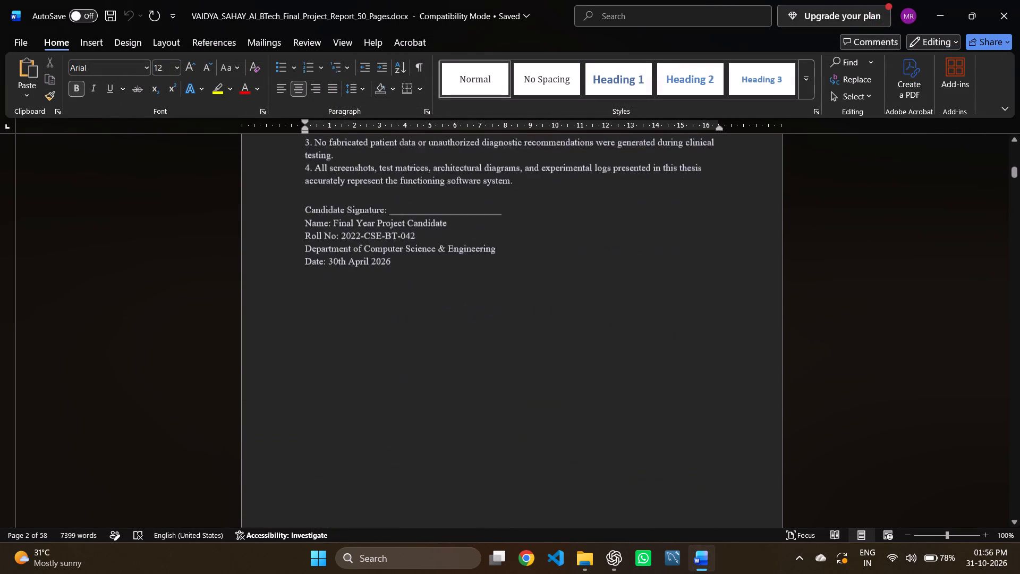
scroll(552, 386, up, 3)
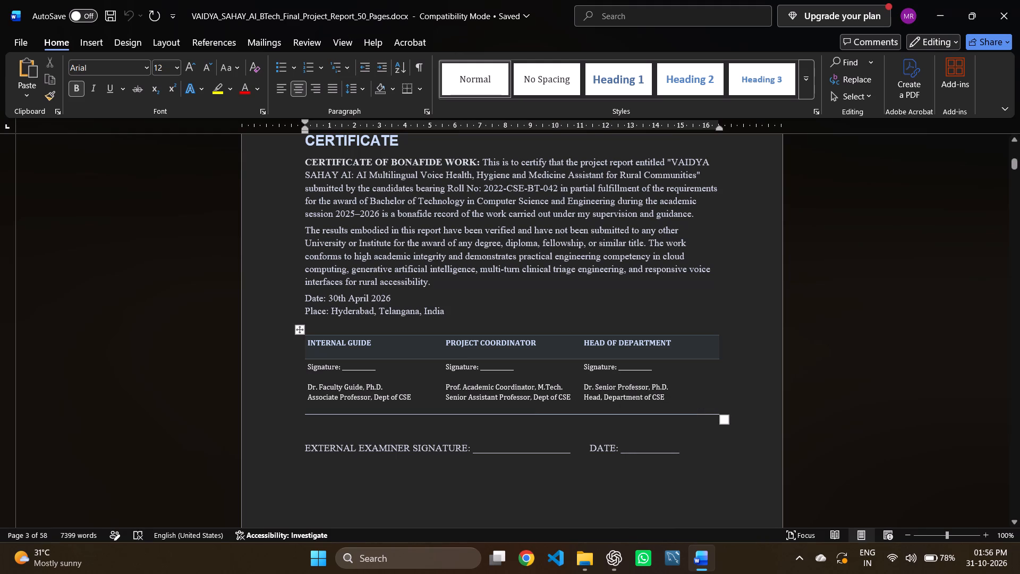
scroll(433, 361, down, 5)
scroll(433, 361, up, 1)
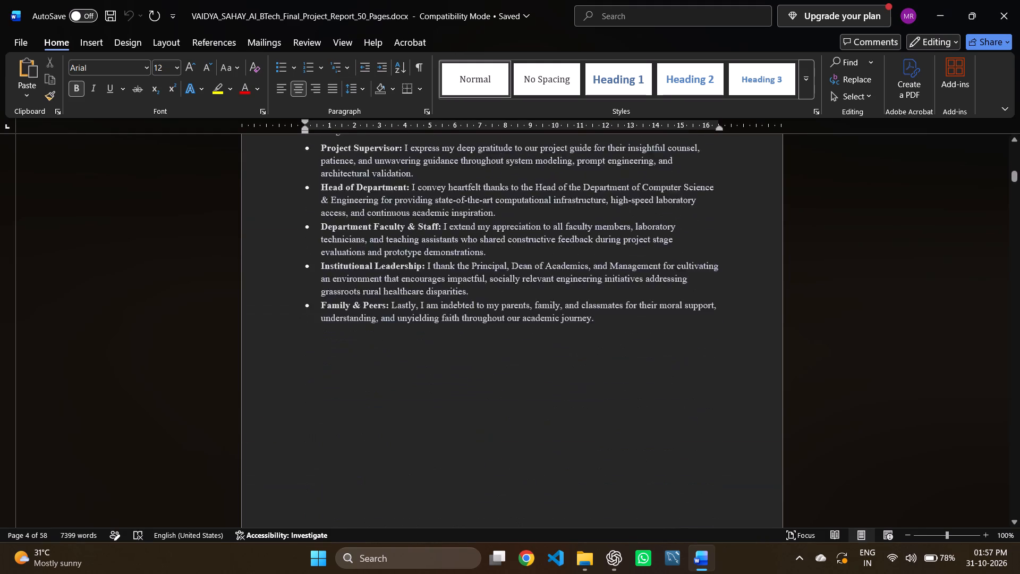
scroll(433, 361, up, 1)
scroll(433, 361, down, 13)
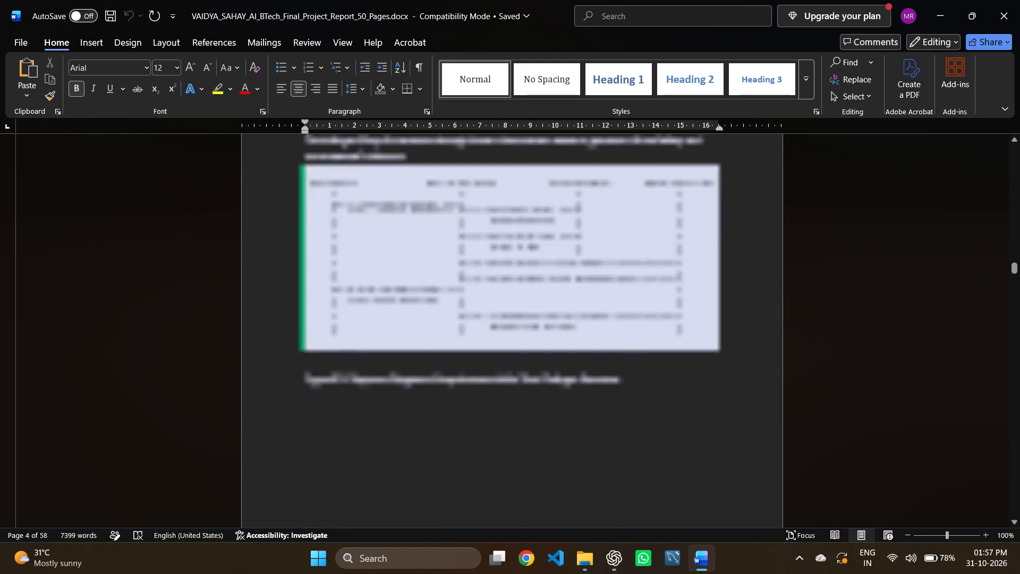
scroll(433, 361, down, 11)
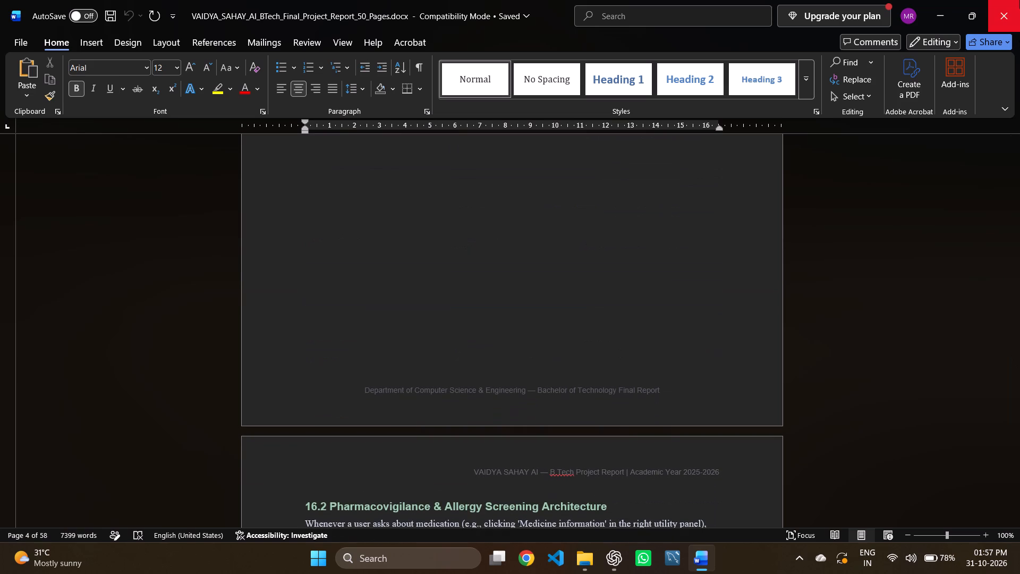
click(999, 12)
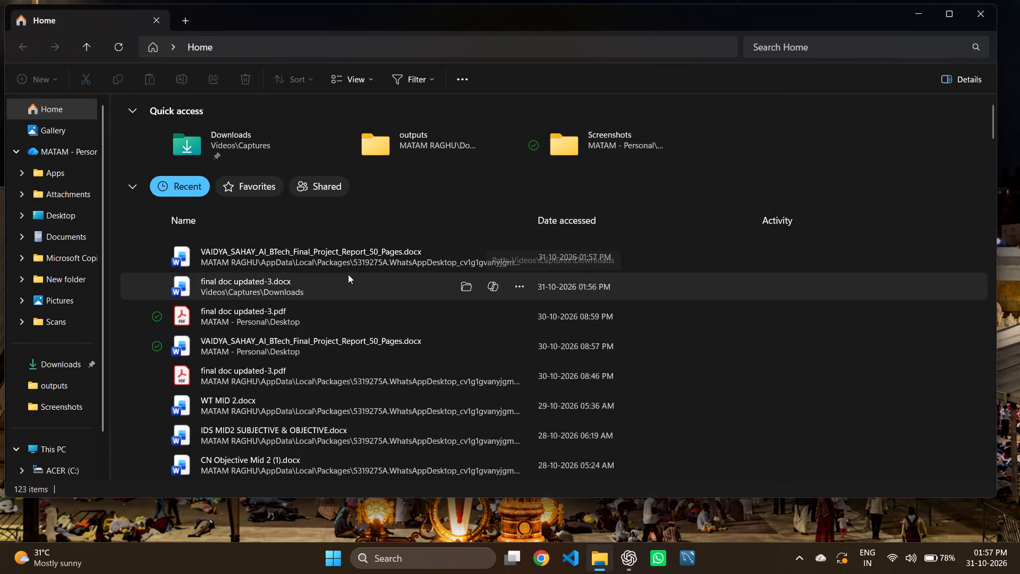
Reopen VAIDYA_SAHAY_AI_BTech_Final_Project_Report_50_Pages.docx from the recent files, check its opening pages and close it.
double_click(290, 260)
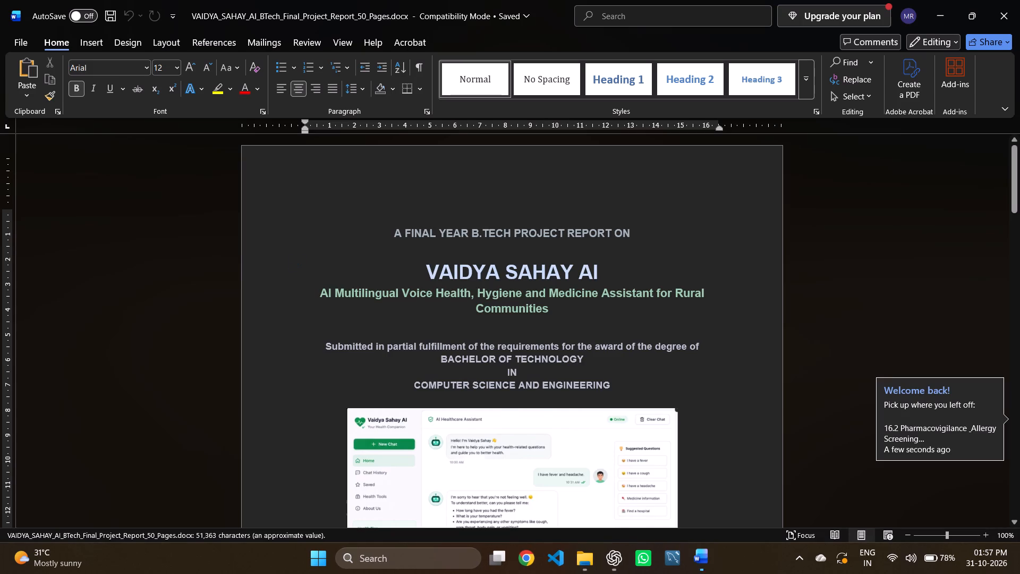
scroll(452, 358, down, 1)
scroll(452, 358, up, 11)
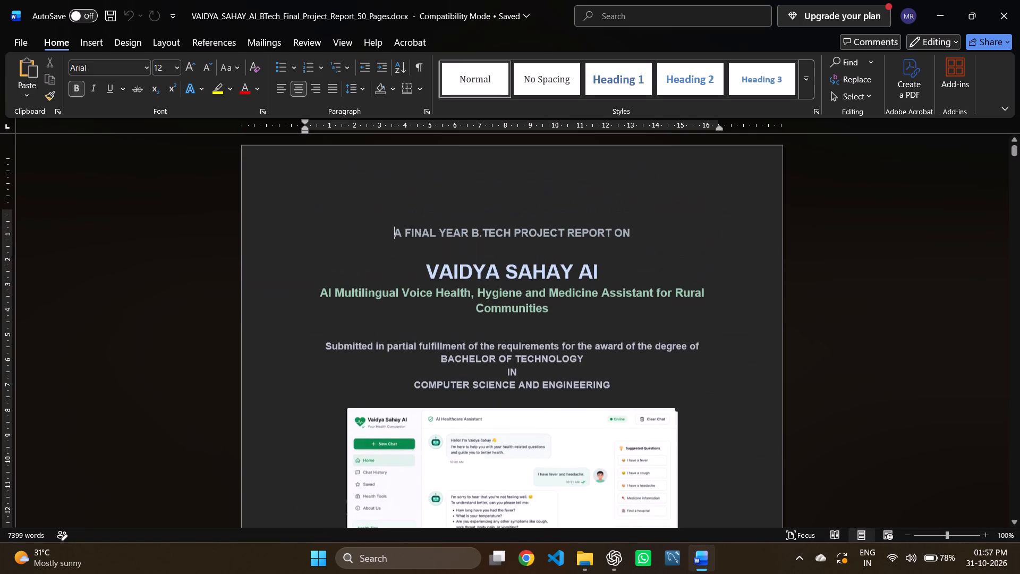
scroll(452, 358, down, 10)
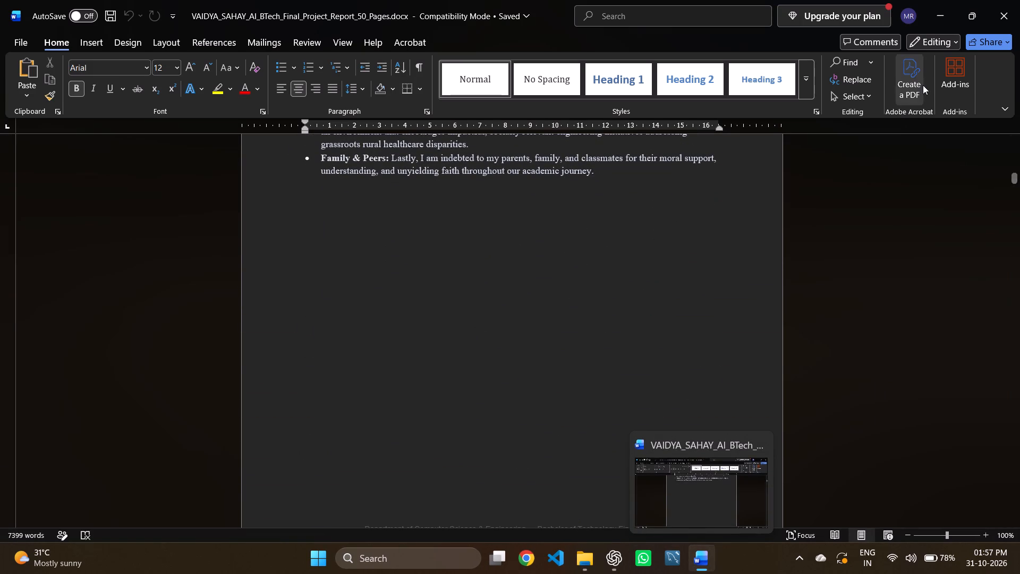
click(999, 18)
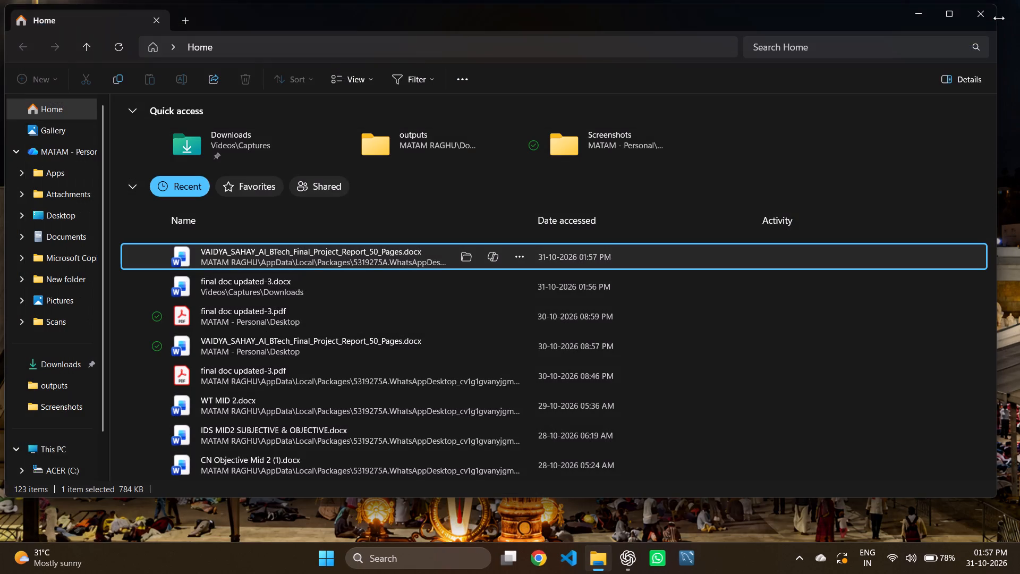
Reopen final doc updated-3.docx from the recent files in File Explorer.
double_click(237, 292)
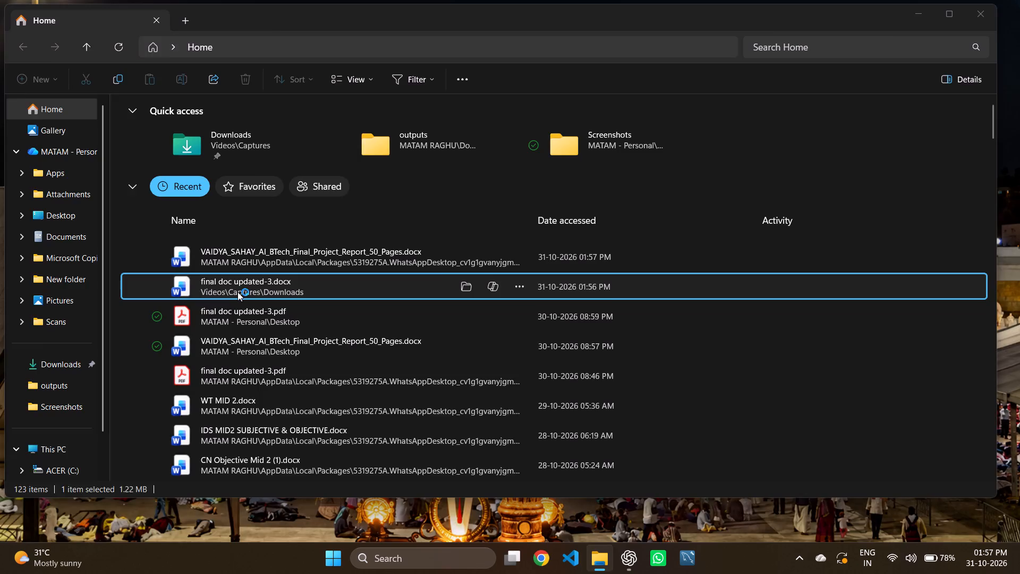
Review the front matter of final doc updated-3.docx, from the title page through the certificate, declaration and acknowledgement to the abstract.
scroll(459, 415, down, 1)
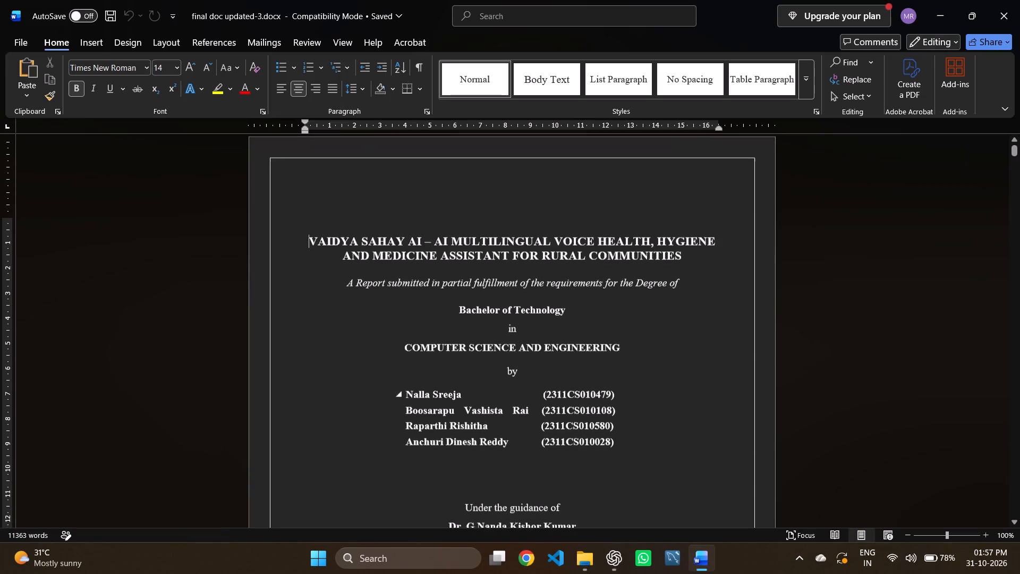
scroll(459, 415, down, 3)
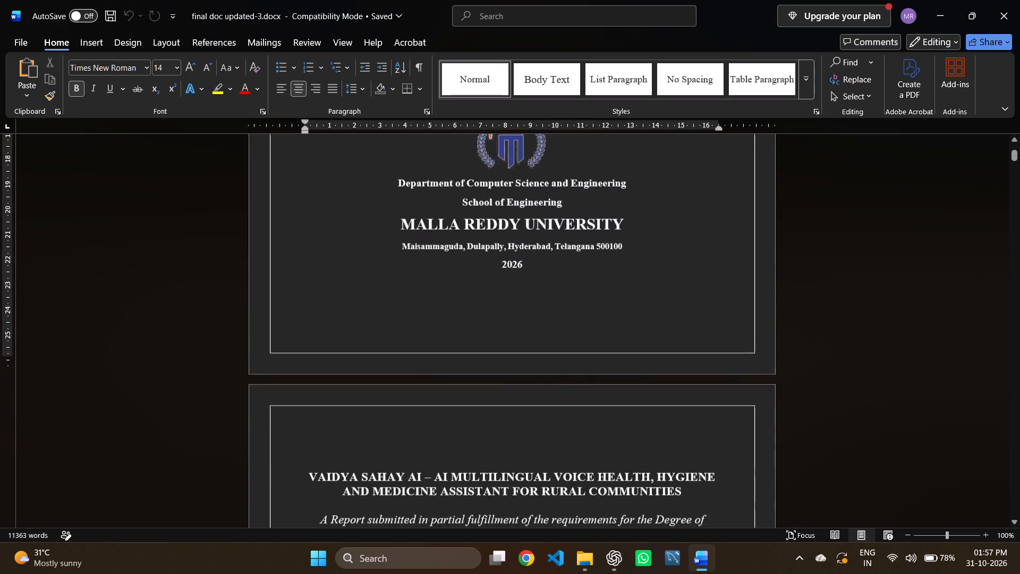
scroll(459, 415, down, 3)
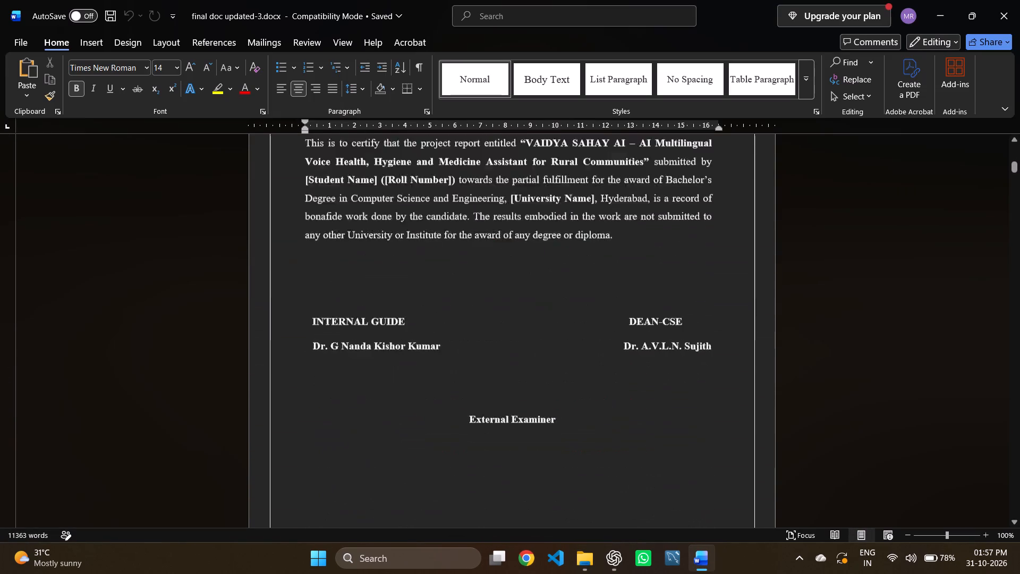
scroll(459, 415, down, 4)
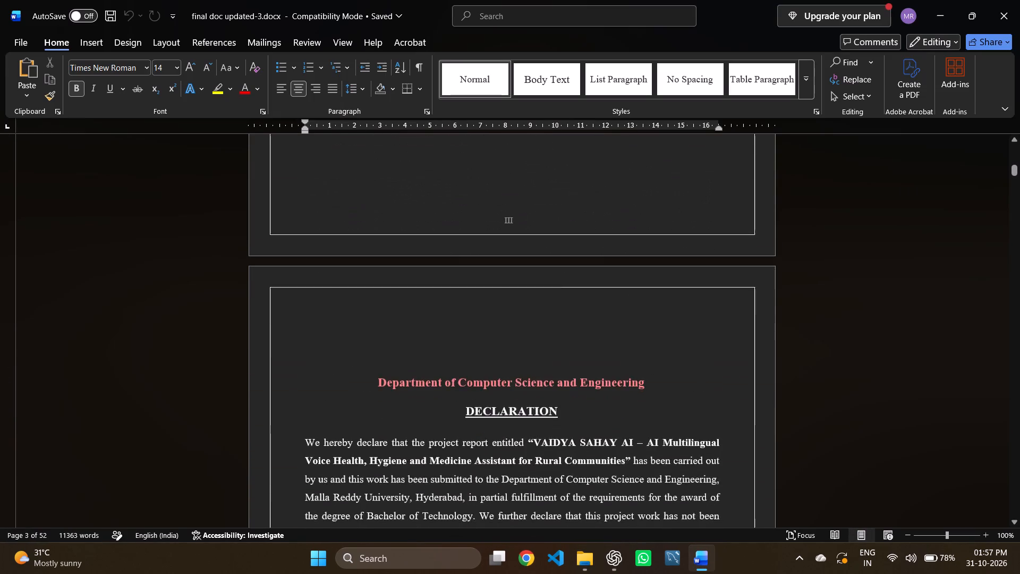
scroll(459, 415, down, 2)
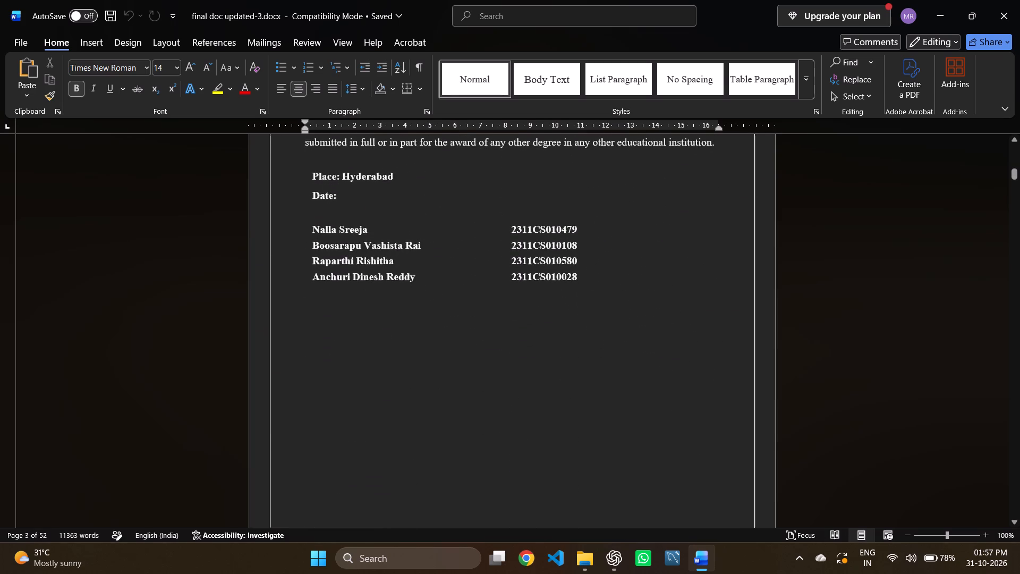
scroll(459, 415, down, 2)
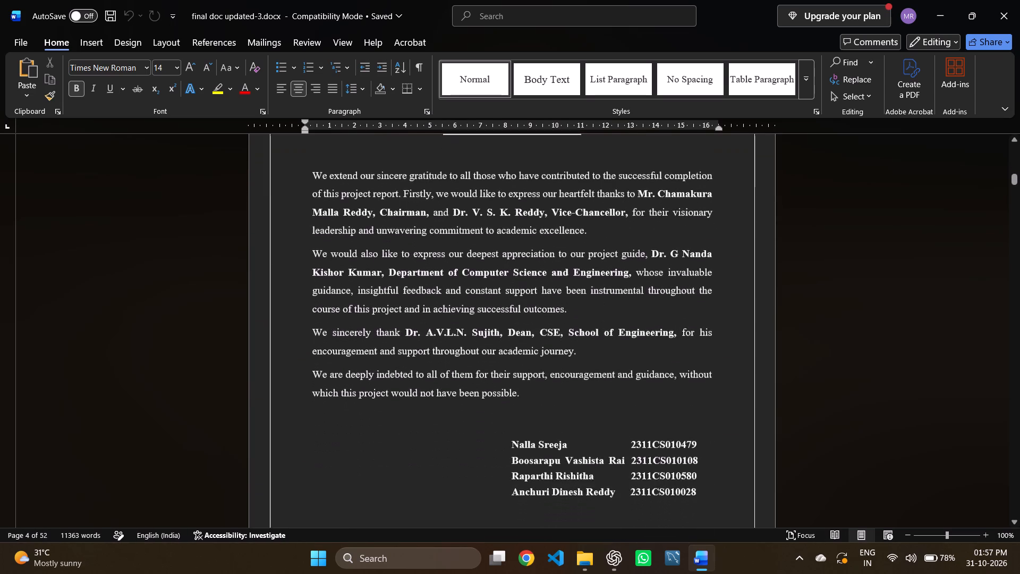
scroll(459, 415, down, 4)
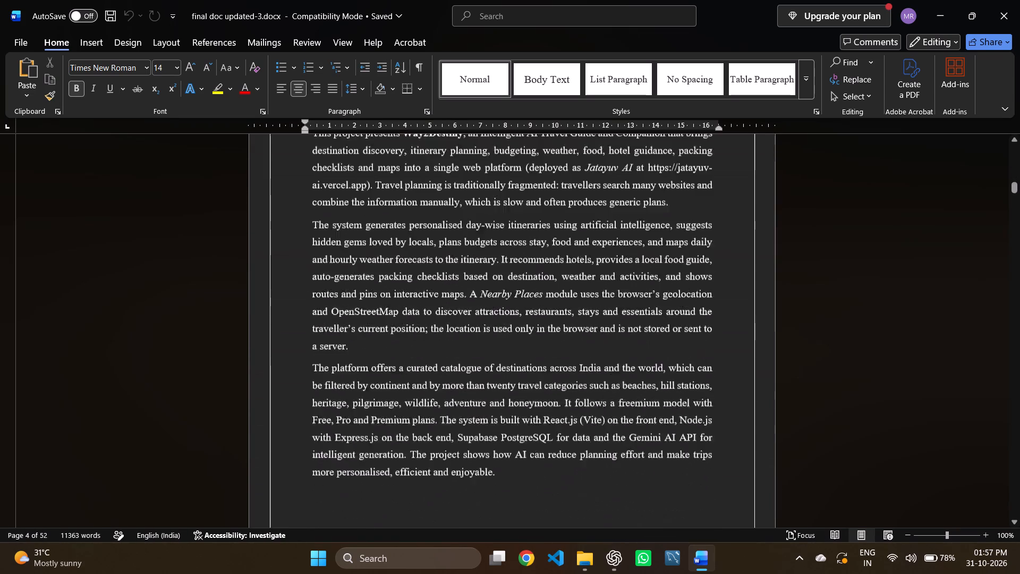
scroll(459, 415, down, 1)
scroll(459, 415, up, 1)
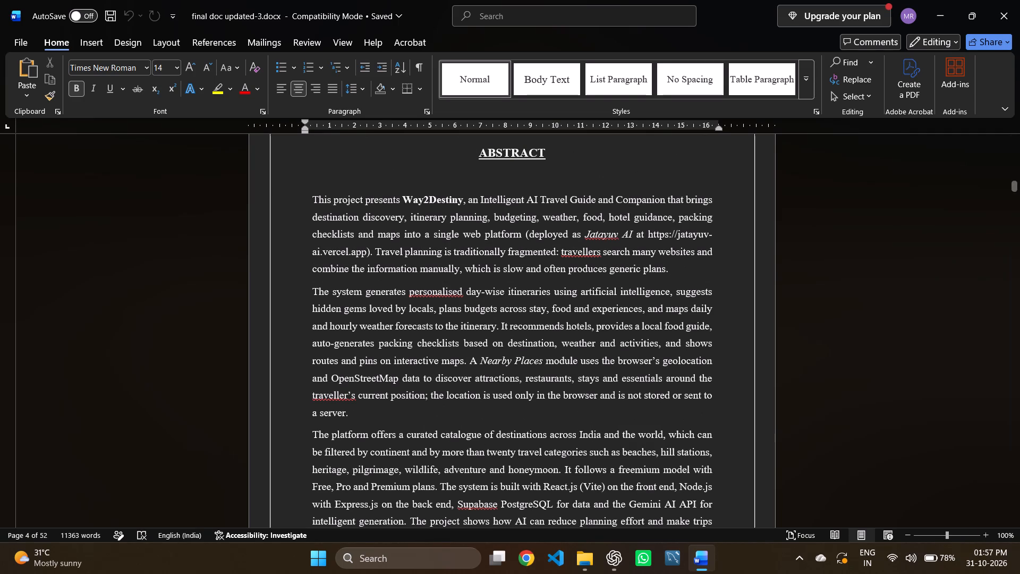
Check the table of contents and the list of figures in the report.
scroll(459, 415, down, 2)
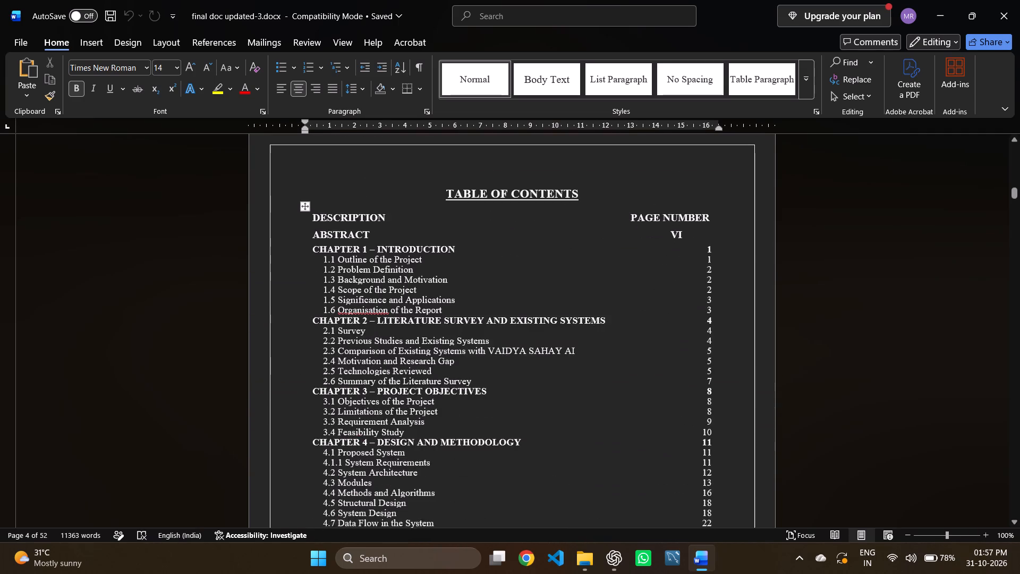
scroll(459, 415, down, 3)
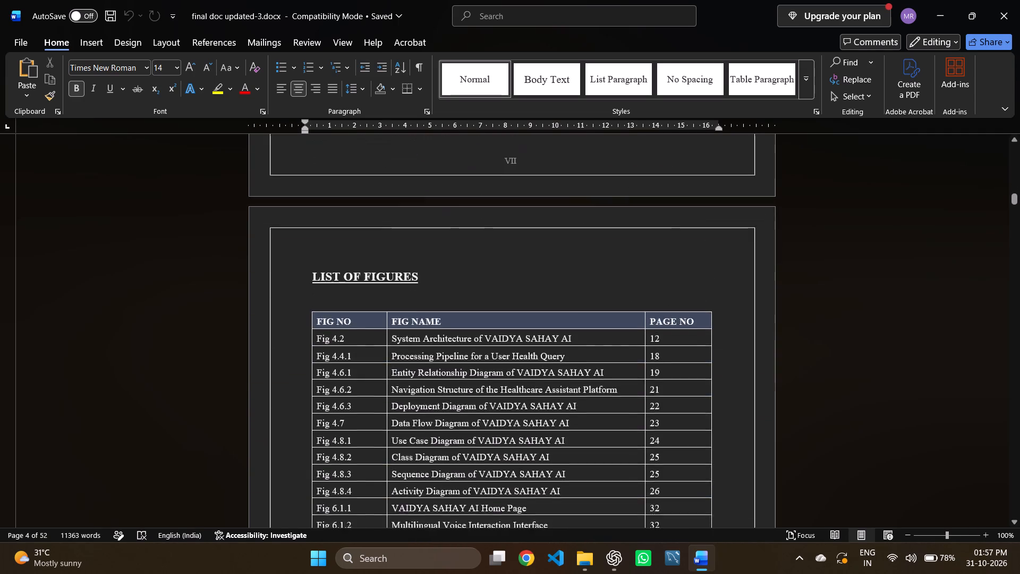
scroll(459, 415, down, 4)
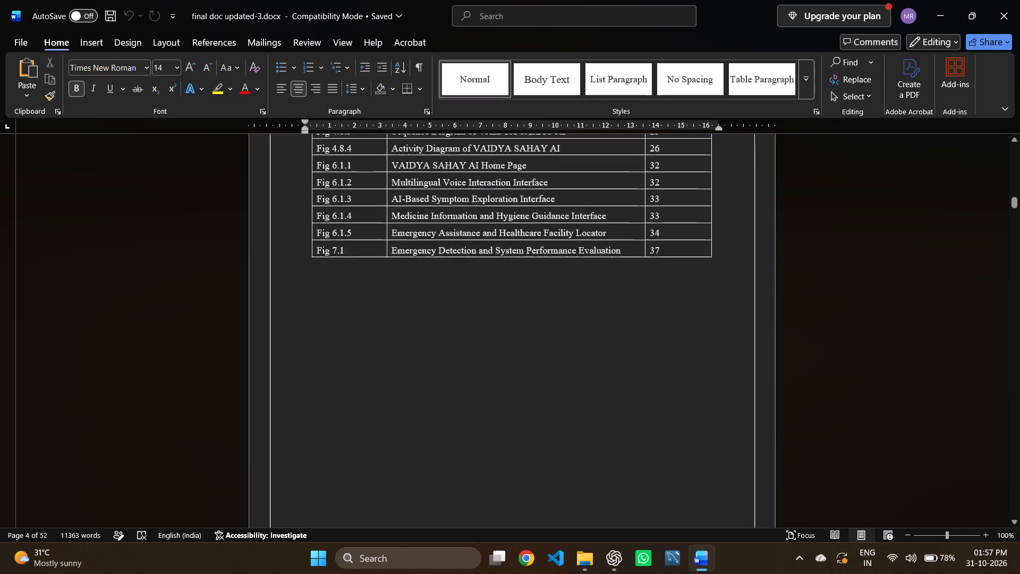
Read through Chapter 1 – Introduction, from 1.1 Outline of the Project to 1.4 Scope of the Project.
scroll(459, 415, down, 5)
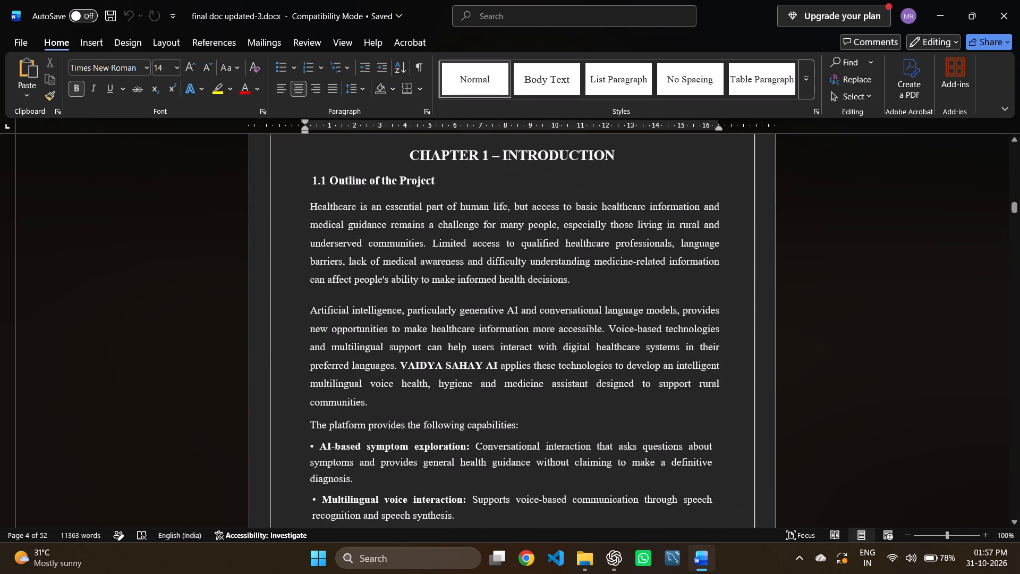
scroll(459, 415, down, 2)
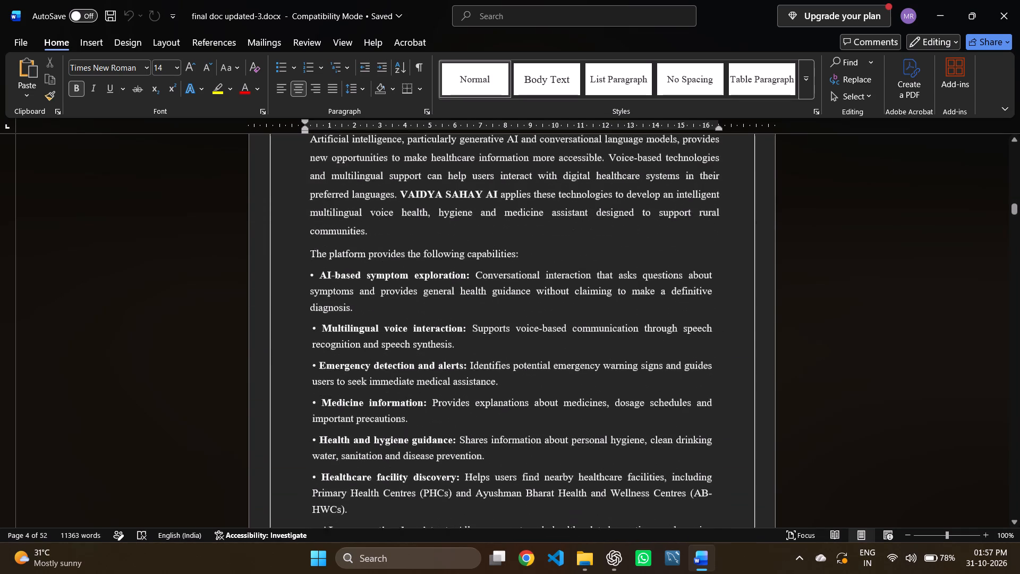
scroll(459, 415, down, 4)
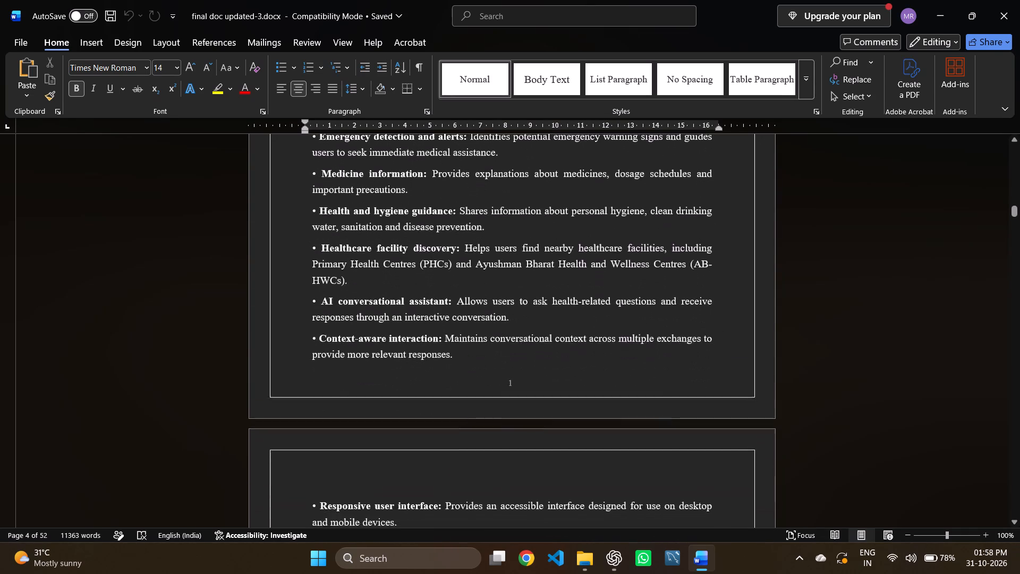
scroll(459, 415, down, 4)
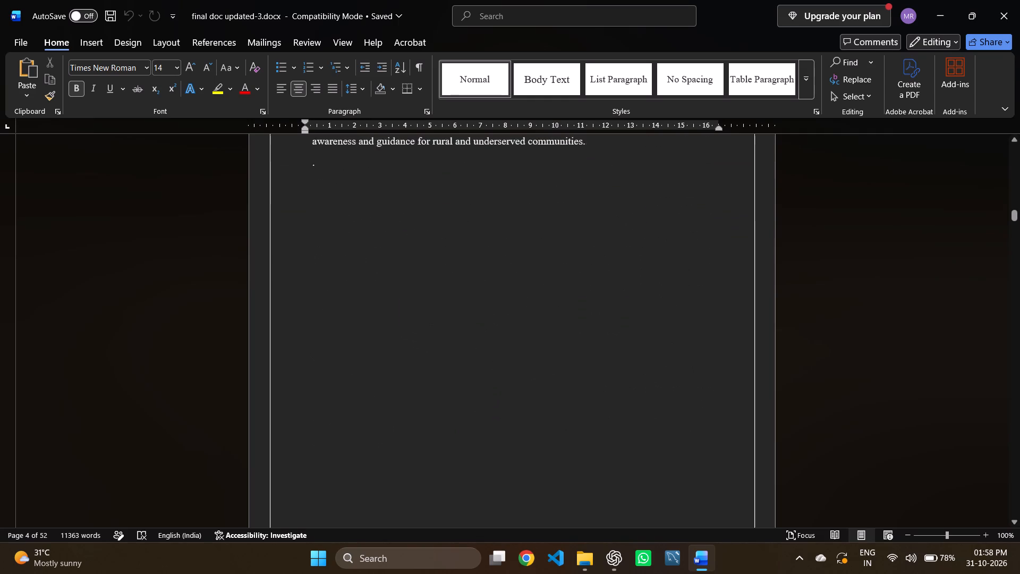
scroll(459, 415, down, 2)
scroll(459, 415, up, 1)
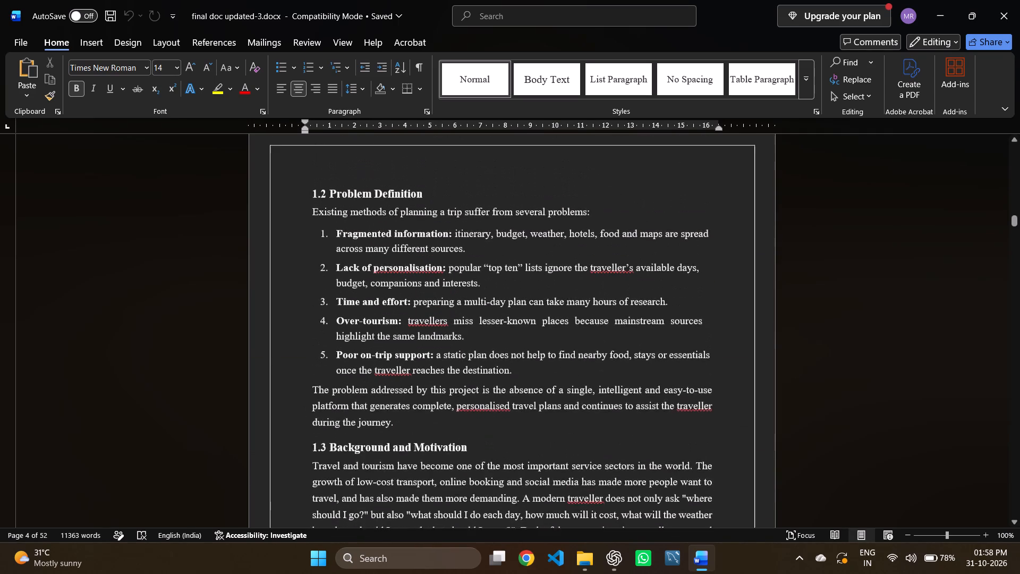
scroll(459, 415, down, 2)
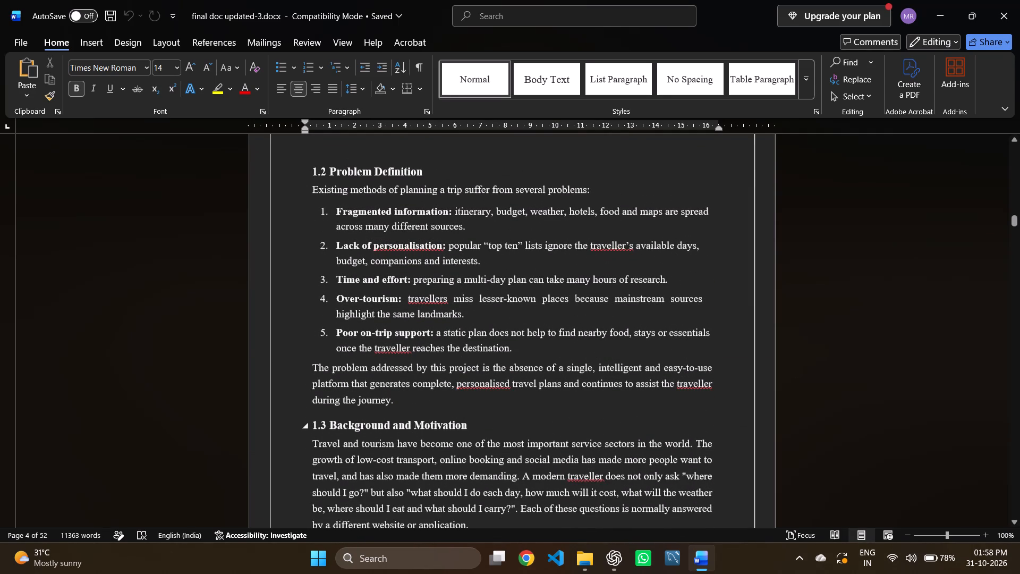
scroll(513, 392, down, 1)
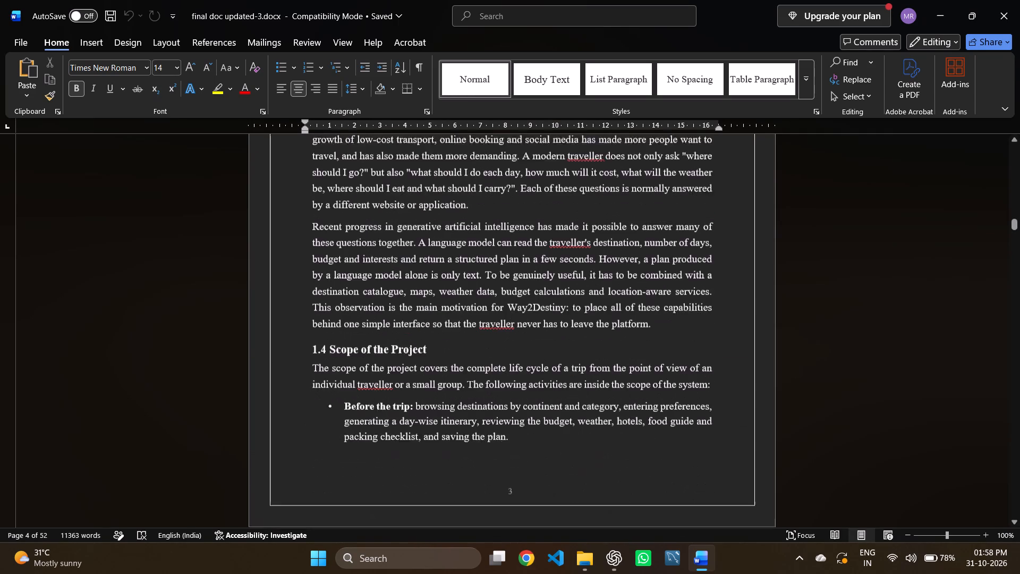
scroll(513, 392, down, 1)
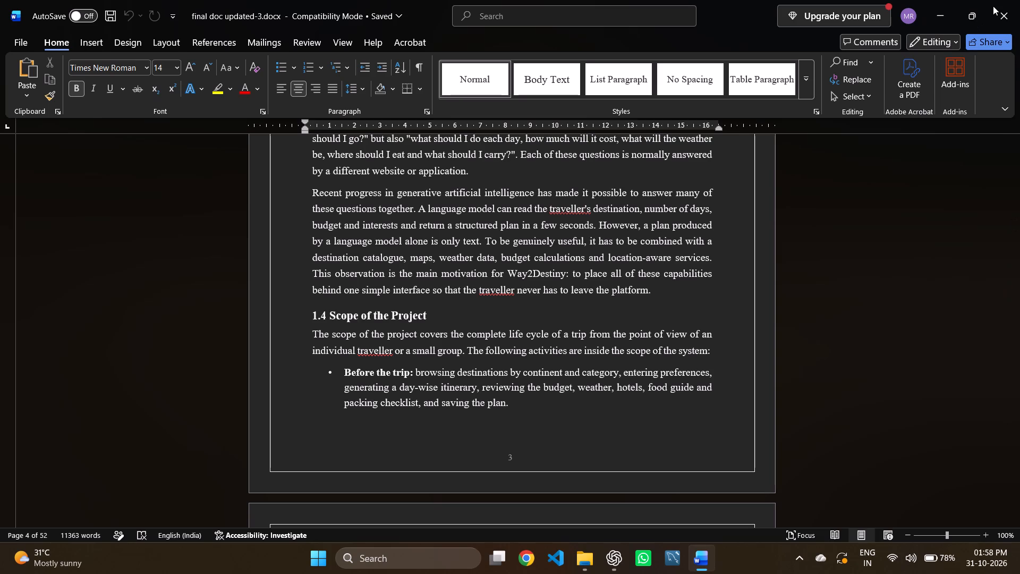
Close final doc updated-3.docx and the File Explorer window behind it.
click(993, 6)
click(993, 6)
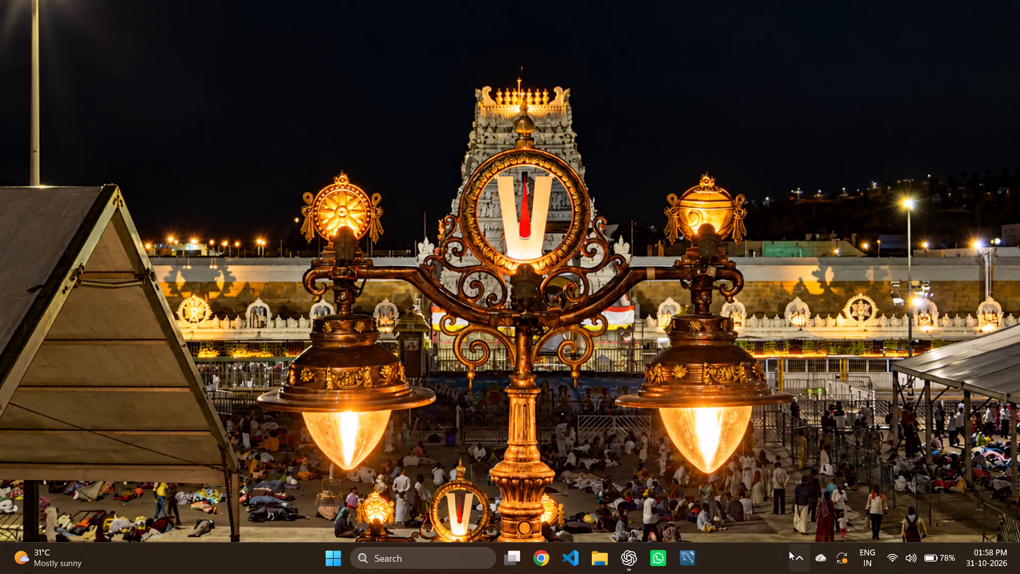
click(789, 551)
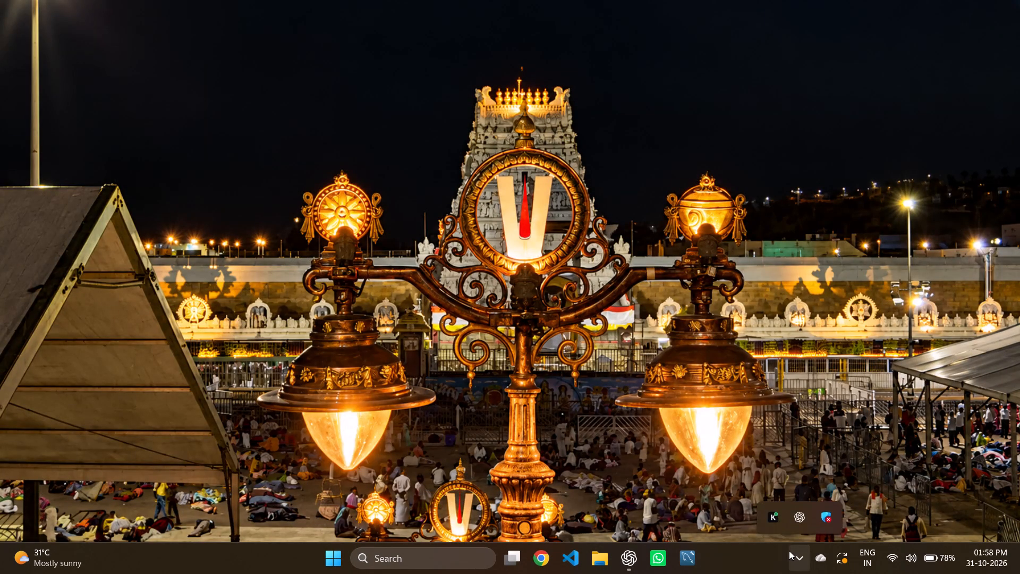
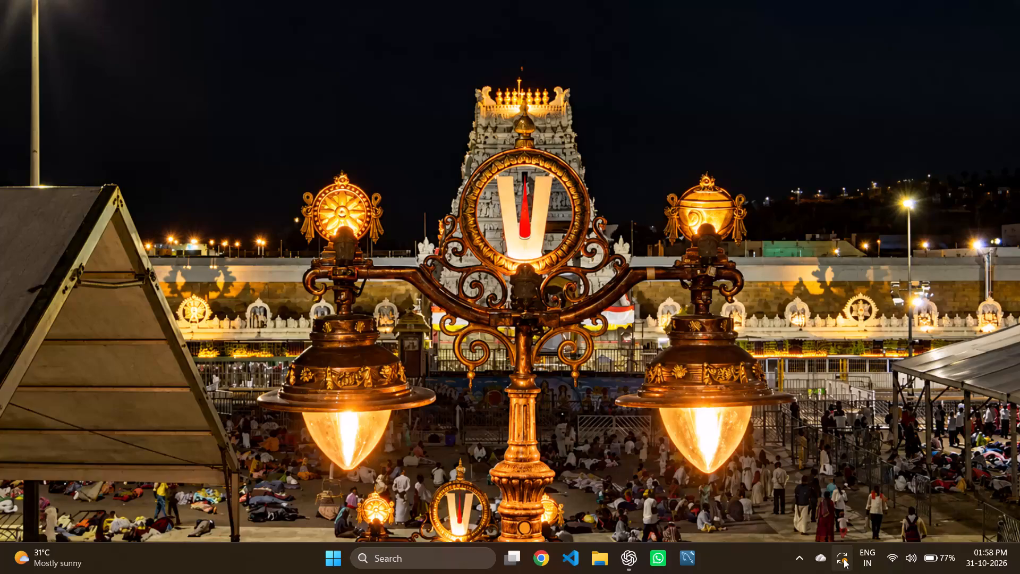
Open the Windows Update page in Settings.
click(844, 559)
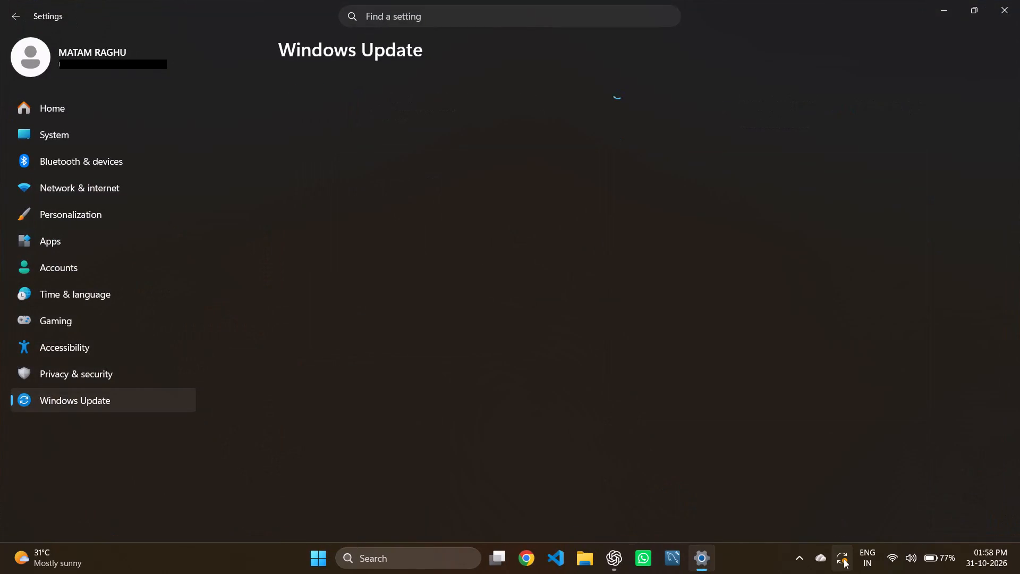